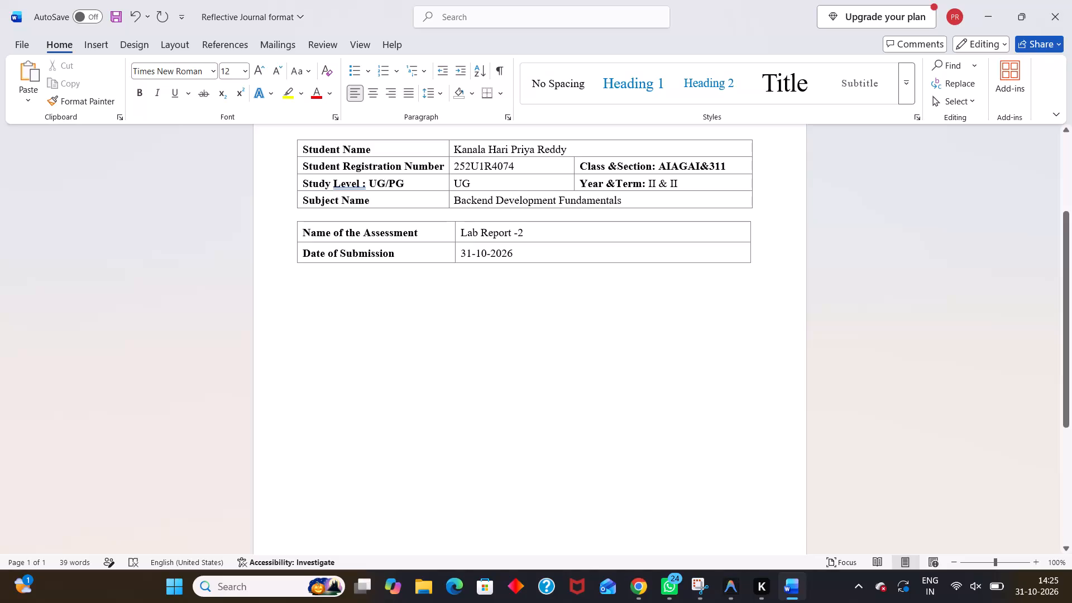
Add the heading text "QUESTION 1:" on a line below the assessment details table.
{"action": "left_click", "coordinate": [456, 329]}
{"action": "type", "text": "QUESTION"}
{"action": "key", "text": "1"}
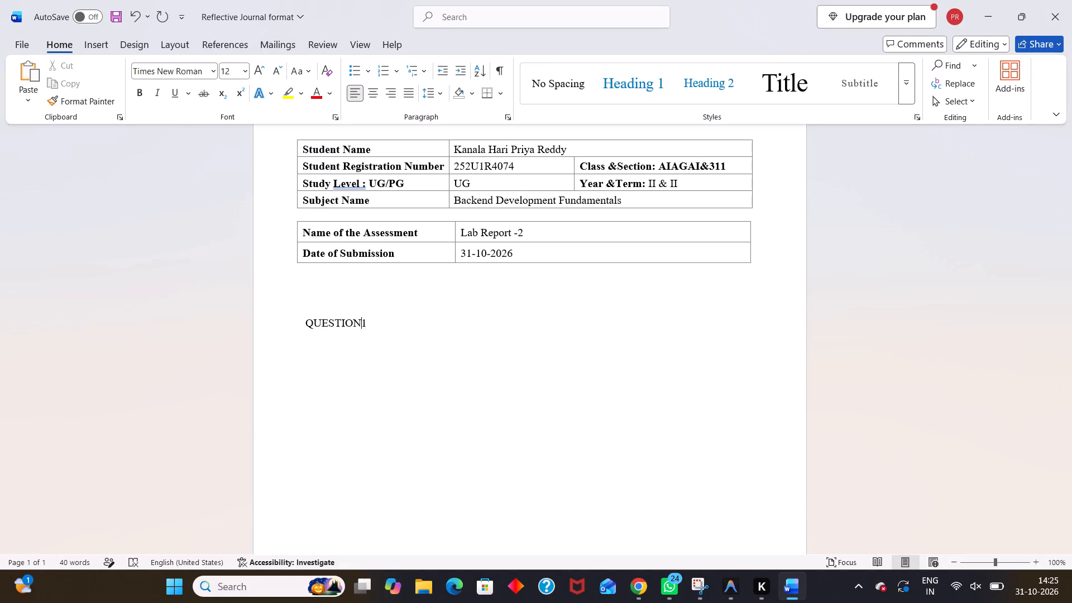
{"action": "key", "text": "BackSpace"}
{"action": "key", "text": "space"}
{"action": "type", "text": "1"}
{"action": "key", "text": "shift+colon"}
Set the font size of the "QUESTION 1:" heading to 16.
{"action": "left_click_drag", "start_coordinate": [397, 325], "coordinate": [352, 325]}
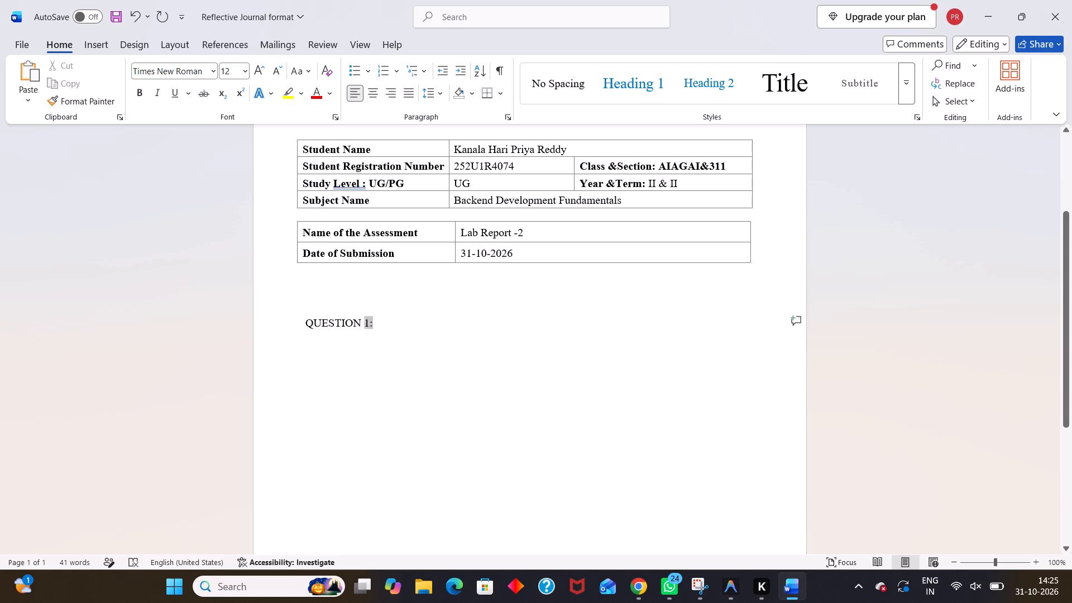
{"action": "left_click_drag", "start_coordinate": [352, 325], "coordinate": [316, 324]}
{"action": "left_click", "coordinate": [422, 276]}
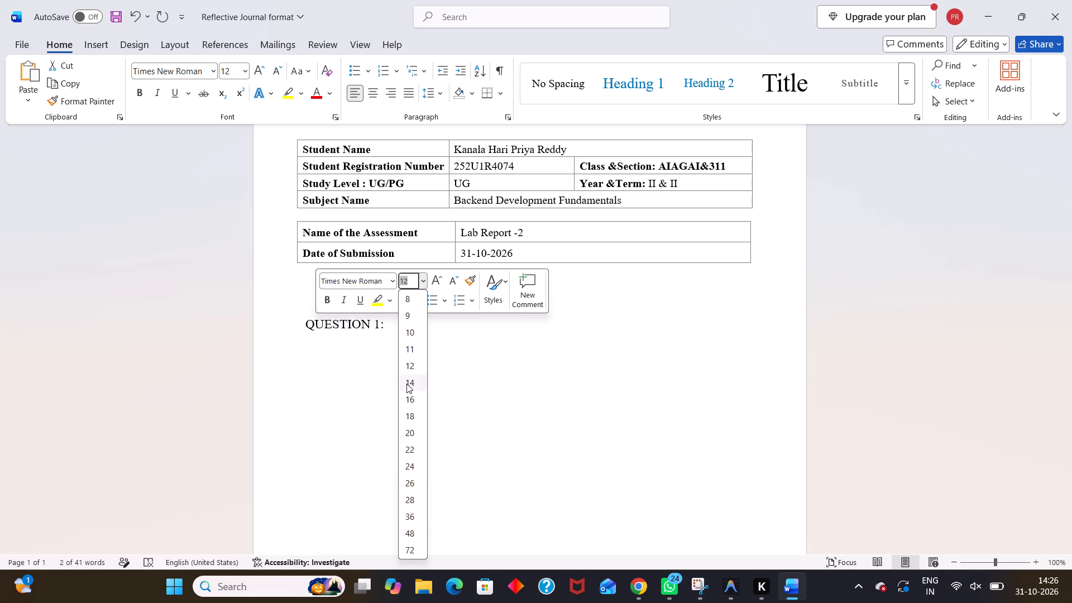
{"action": "left_click", "coordinate": [406, 407]}
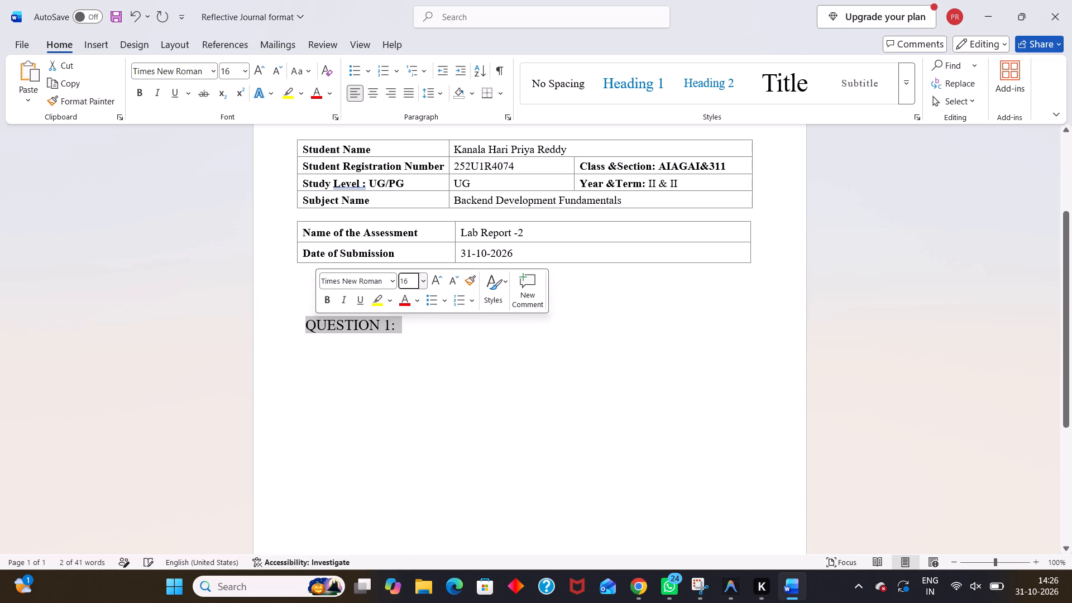
{"action": "left_click", "coordinate": [434, 367]}
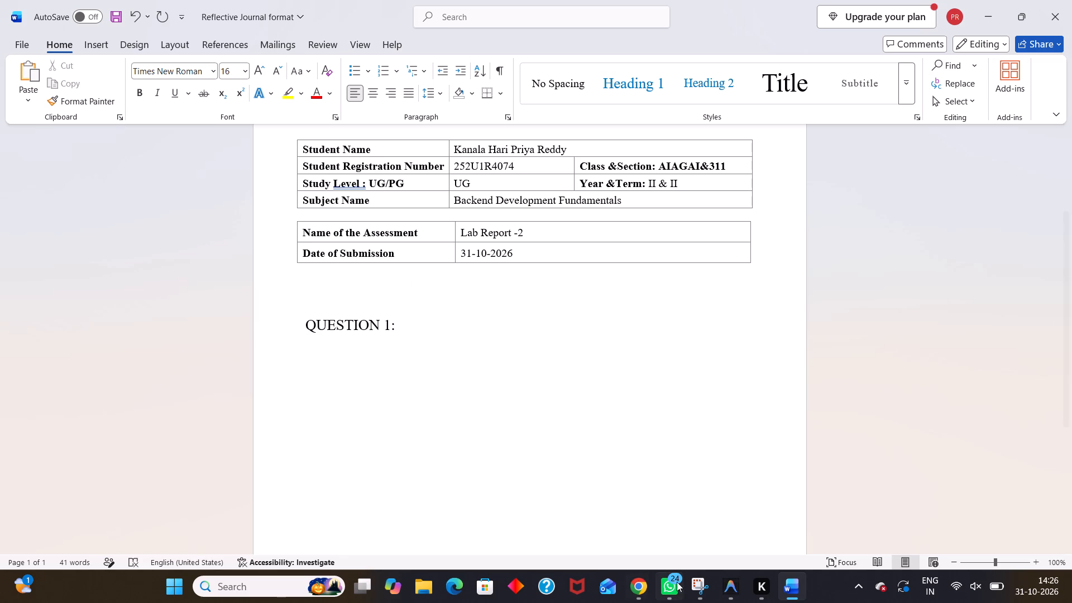
Switch to Chrome and open the Backend Development Fundamentals course from the learning portal's home page.
{"action": "left_click", "coordinate": [606, 511]}
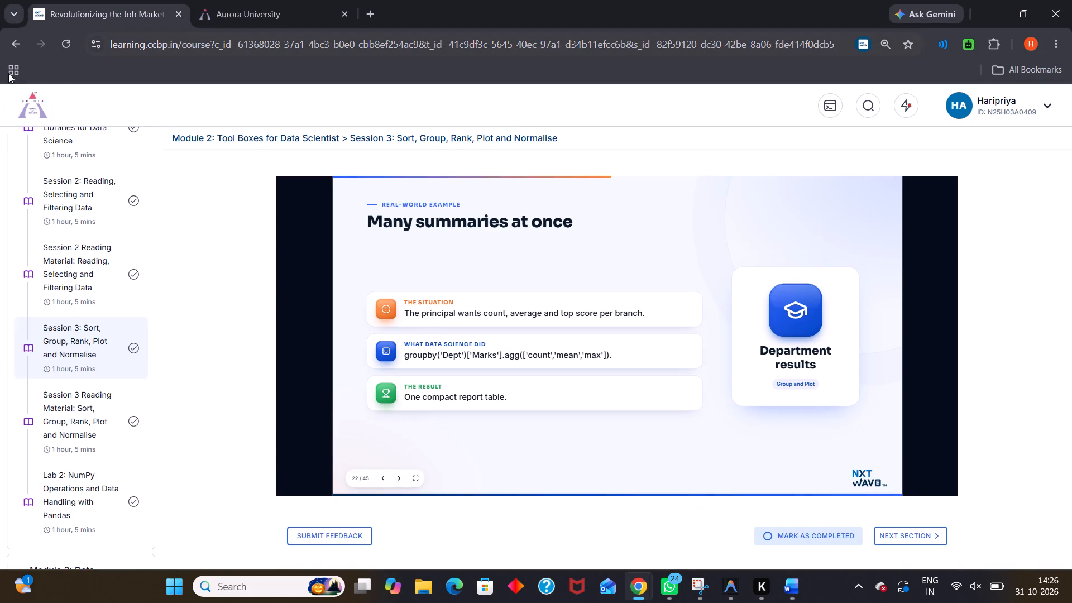
{"action": "left_click", "coordinate": [7, 46]}
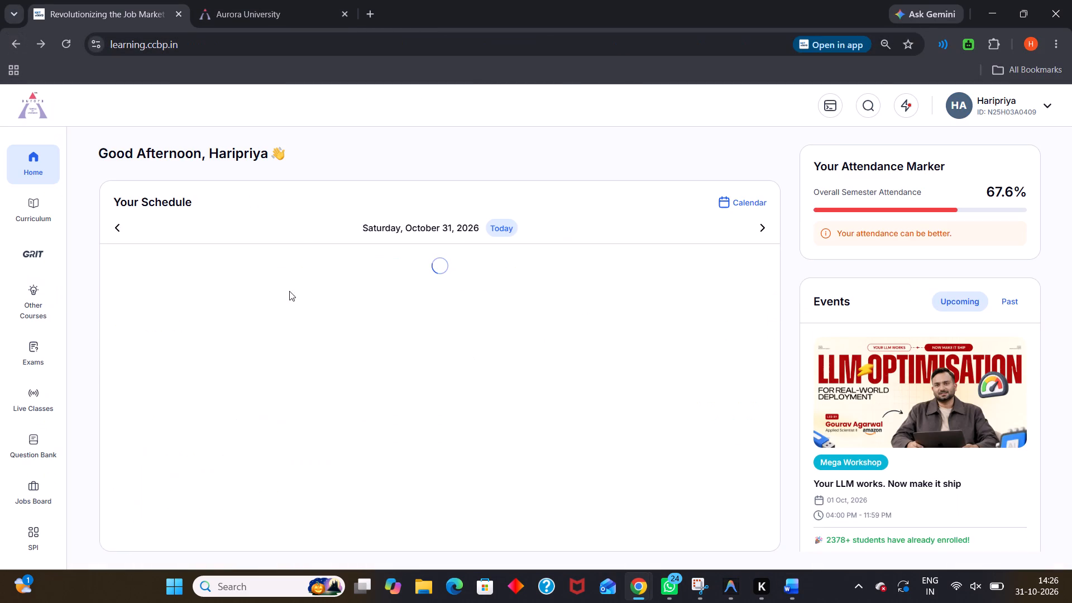
{"action": "scroll", "coordinate": [289, 359], "scroll_direction": "up", "scroll_amount": 7}
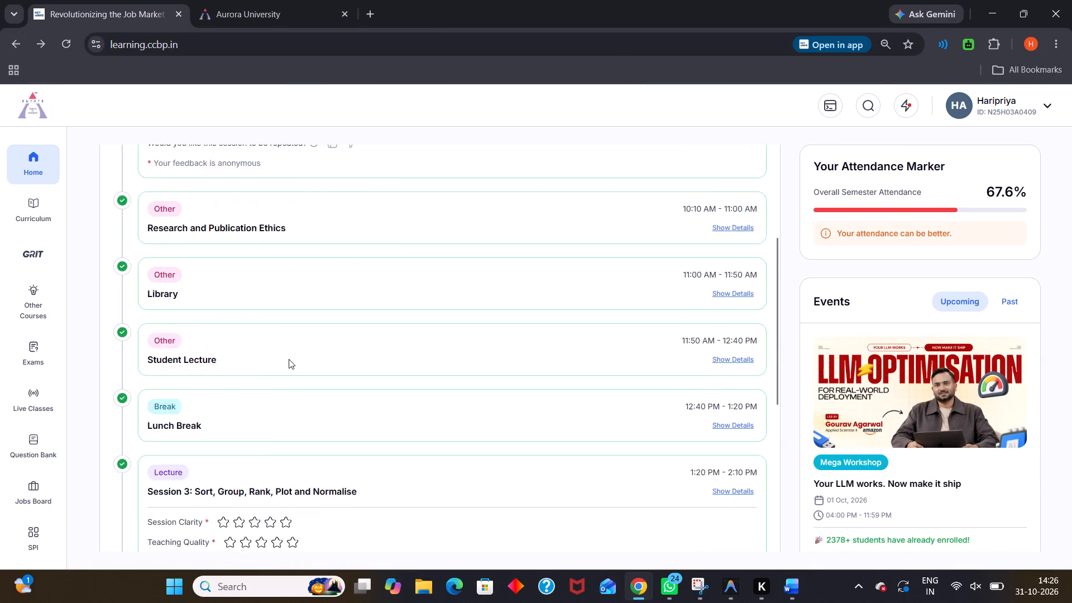
{"action": "scroll", "coordinate": [289, 359], "scroll_direction": "up", "scroll_amount": 1}
{"action": "left_click", "coordinate": [454, 247]}
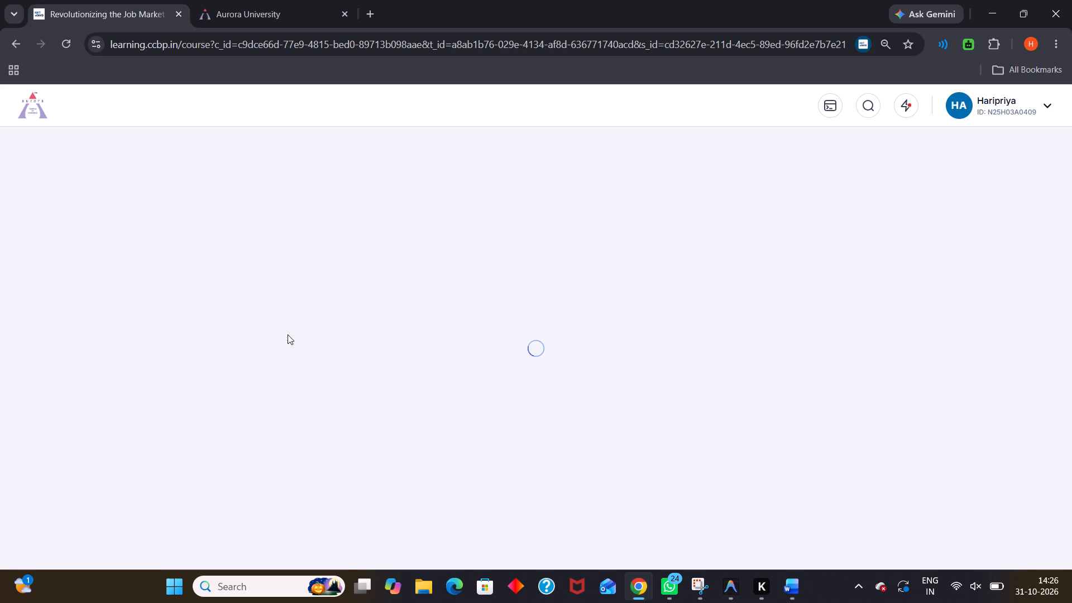
Open the Cricket Team question from the Coding Practice that follows Introduction to Express JS | Part 2 under SQLite and Database Operations.
{"action": "scroll", "coordinate": [66, 293], "scroll_direction": "up", "scroll_amount": 1}
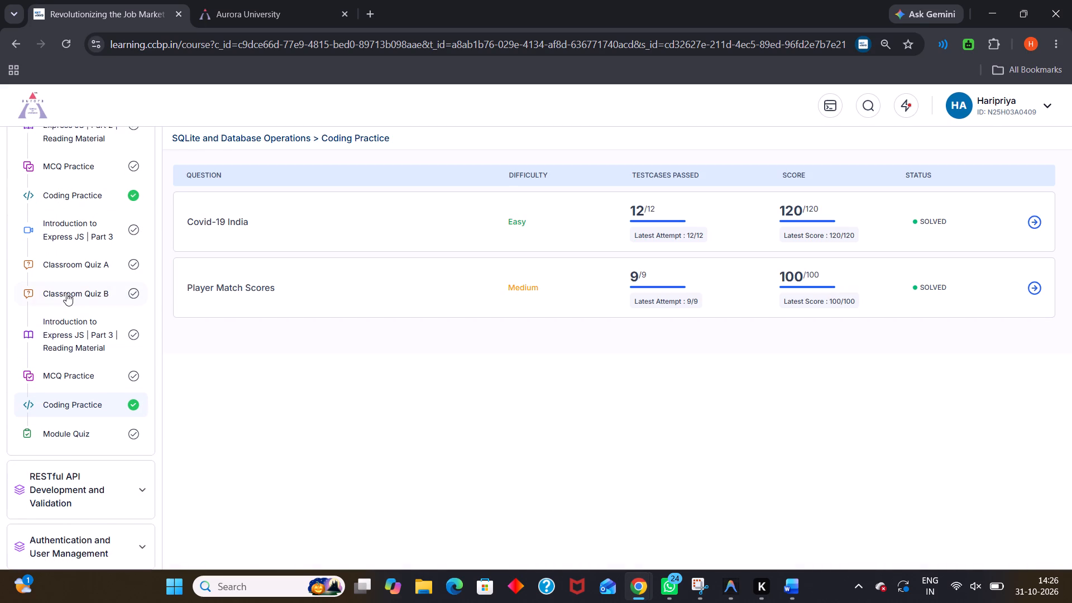
{"action": "scroll", "coordinate": [54, 268], "scroll_direction": "up", "scroll_amount": 1}
{"action": "left_click", "coordinate": [86, 232]}
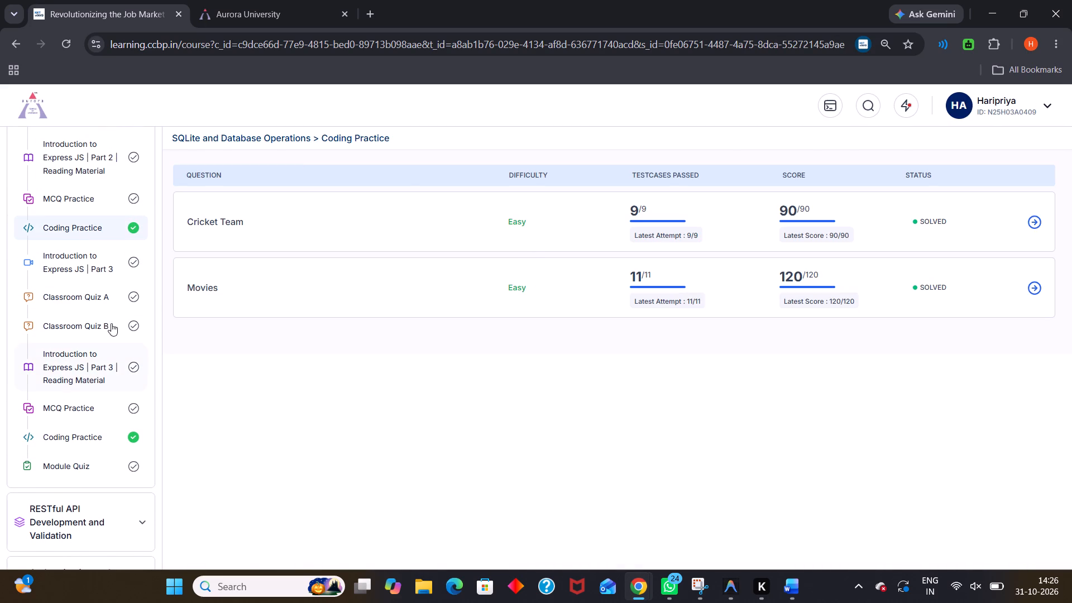
{"action": "scroll", "coordinate": [93, 314], "scroll_direction": "up", "scroll_amount": 1}
{"action": "scroll", "coordinate": [96, 263], "scroll_direction": "up", "scroll_amount": 1}
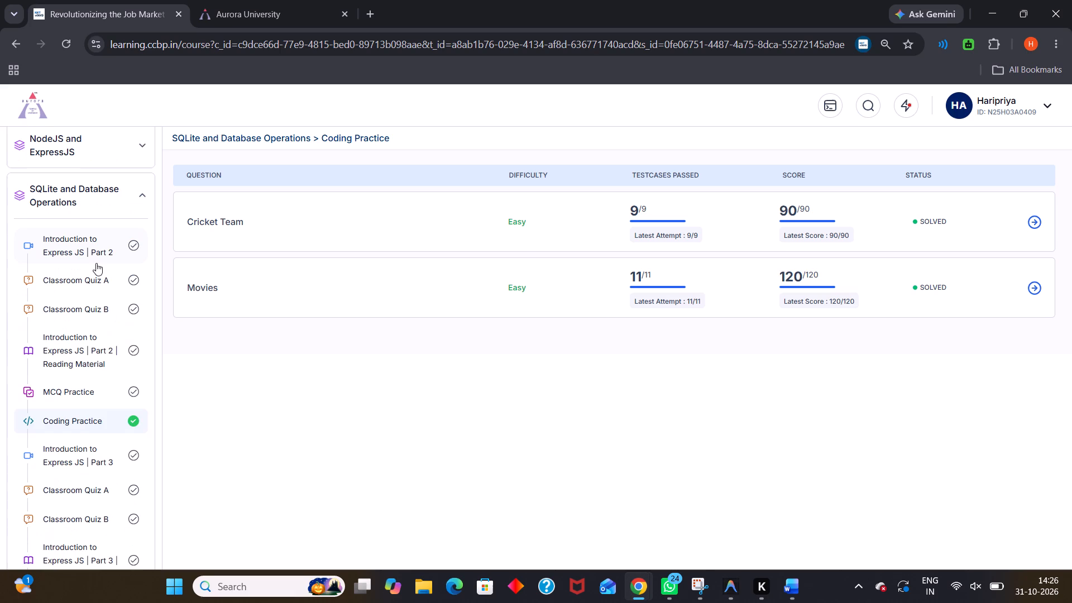
{"action": "scroll", "coordinate": [96, 263], "scroll_direction": "down", "scroll_amount": 1}
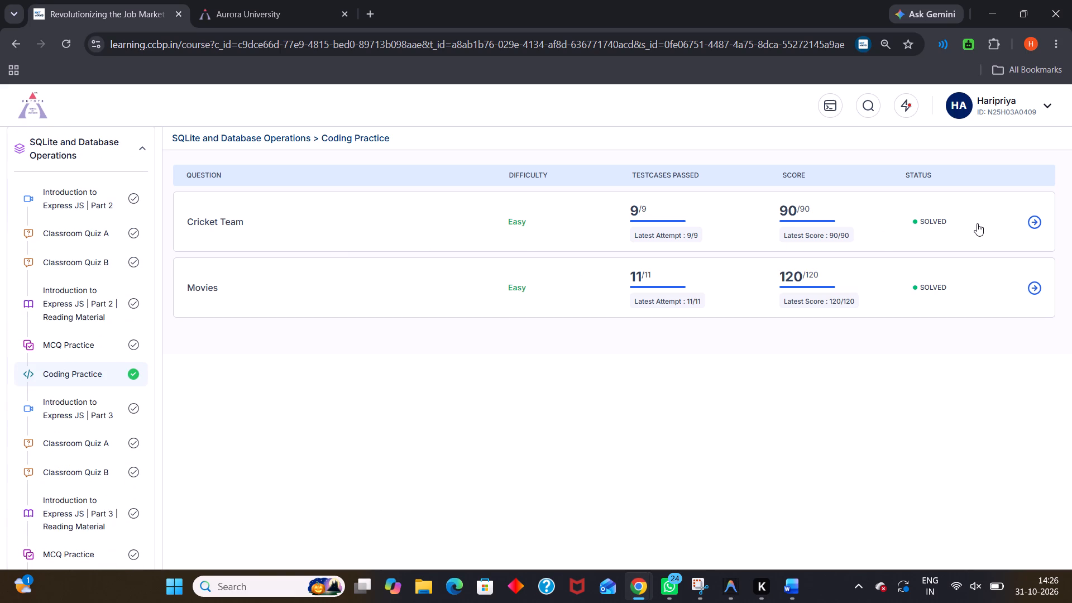
{"action": "left_click", "coordinate": [1029, 217]}
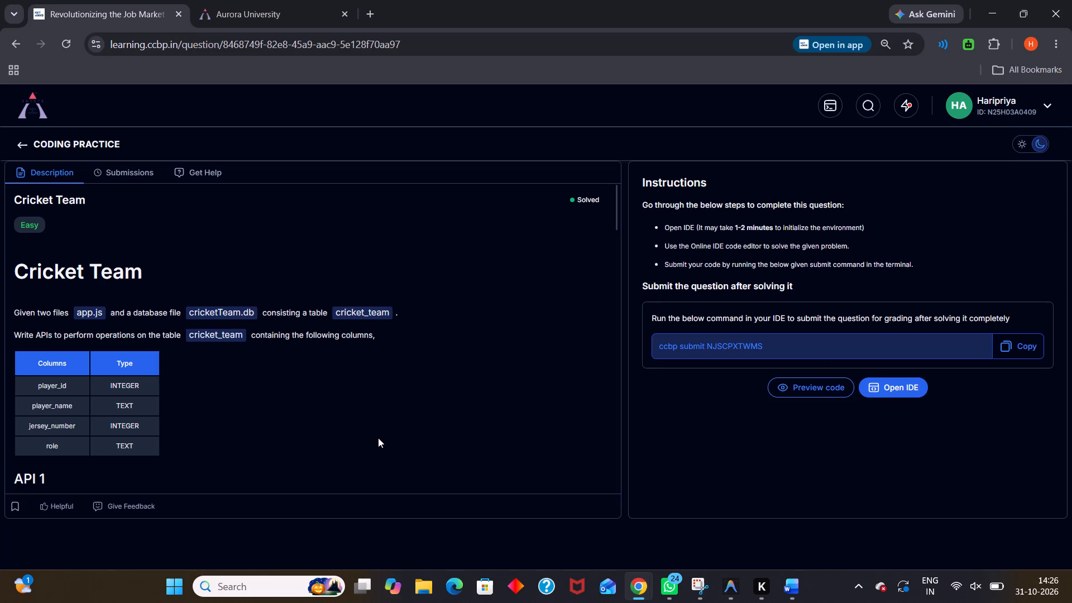
Close the Aurora University browser tab, leaving the Cricket Team question open for the screenshot.
{"action": "key", "text": "Print"}
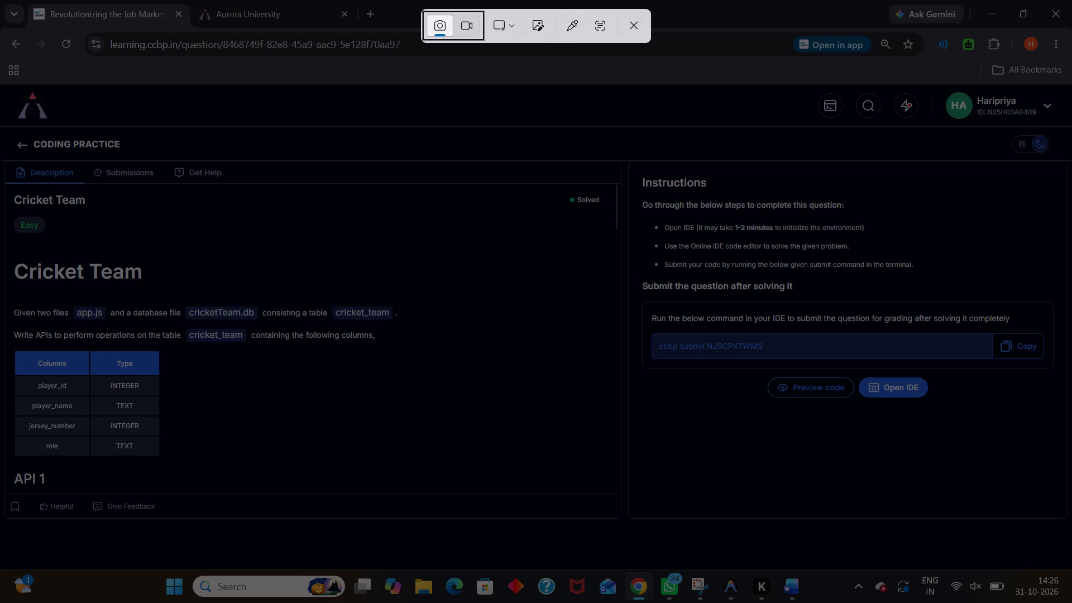
{"action": "left_click", "coordinate": [636, 26]}
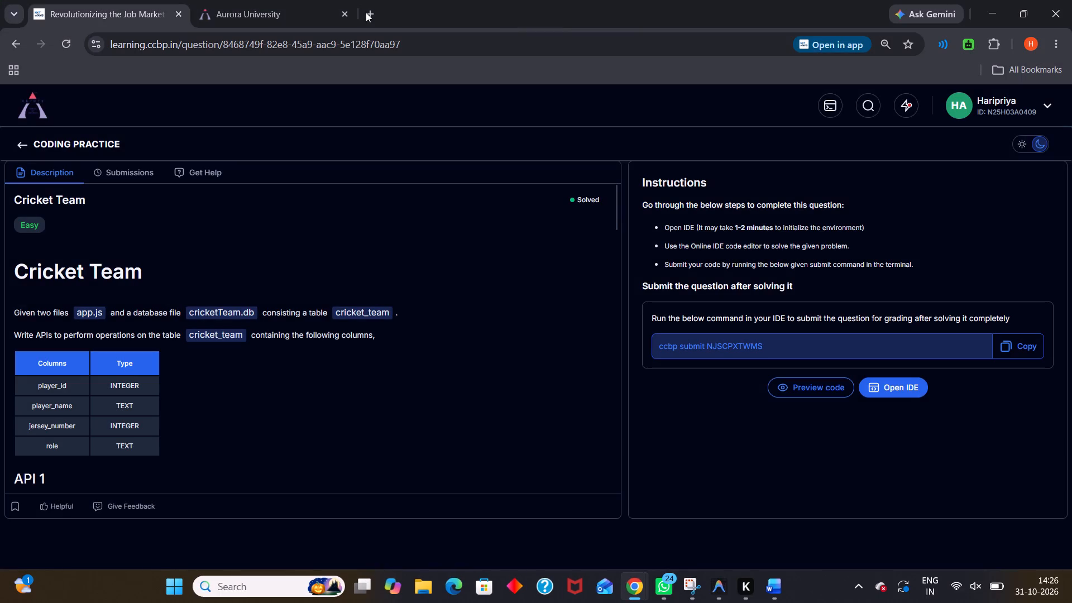
{"action": "left_click", "coordinate": [346, 11]}
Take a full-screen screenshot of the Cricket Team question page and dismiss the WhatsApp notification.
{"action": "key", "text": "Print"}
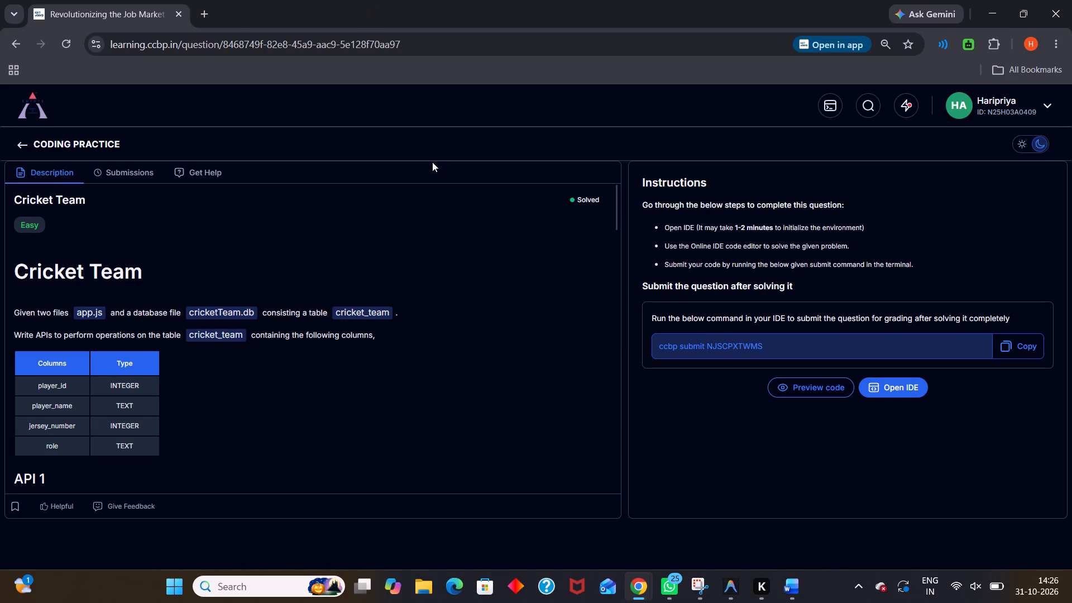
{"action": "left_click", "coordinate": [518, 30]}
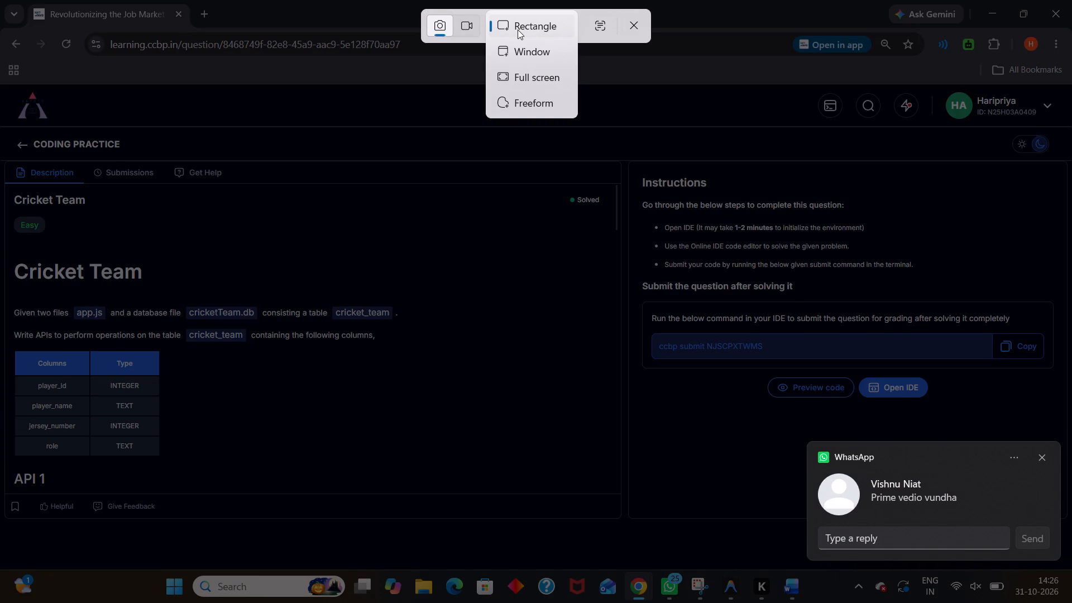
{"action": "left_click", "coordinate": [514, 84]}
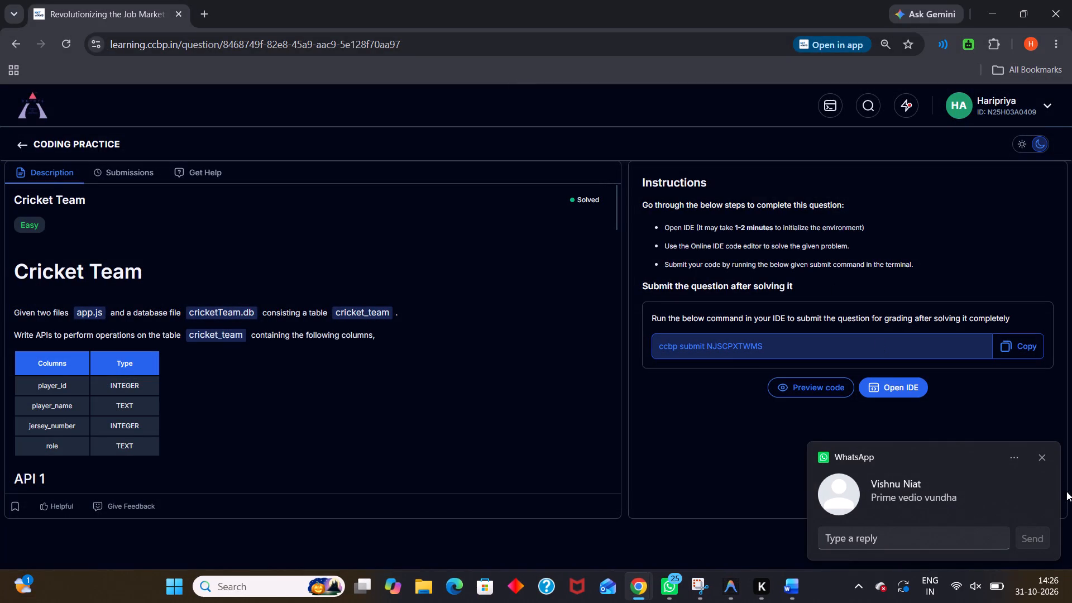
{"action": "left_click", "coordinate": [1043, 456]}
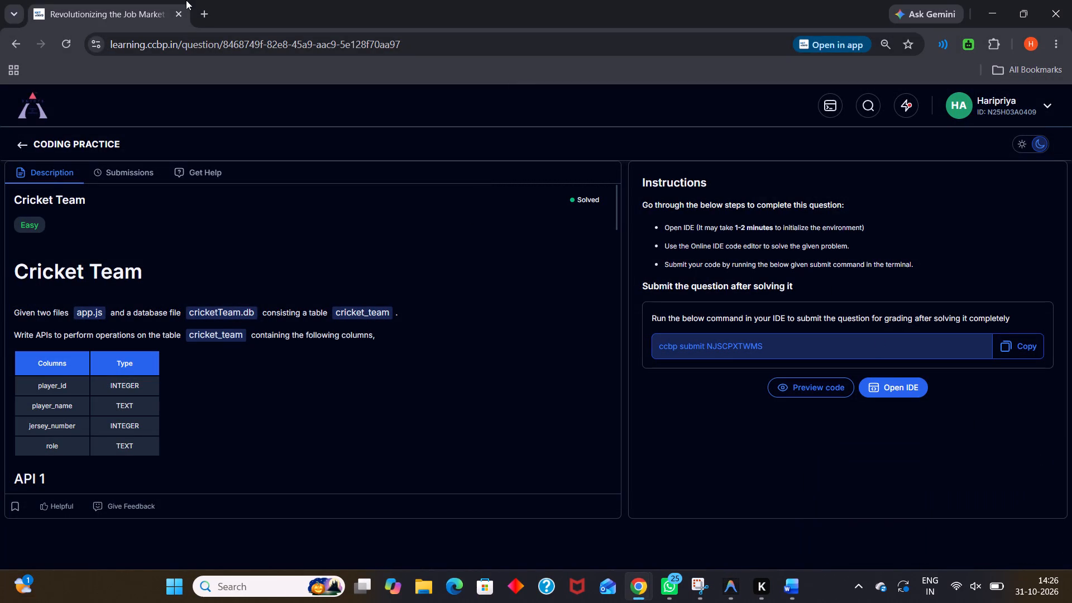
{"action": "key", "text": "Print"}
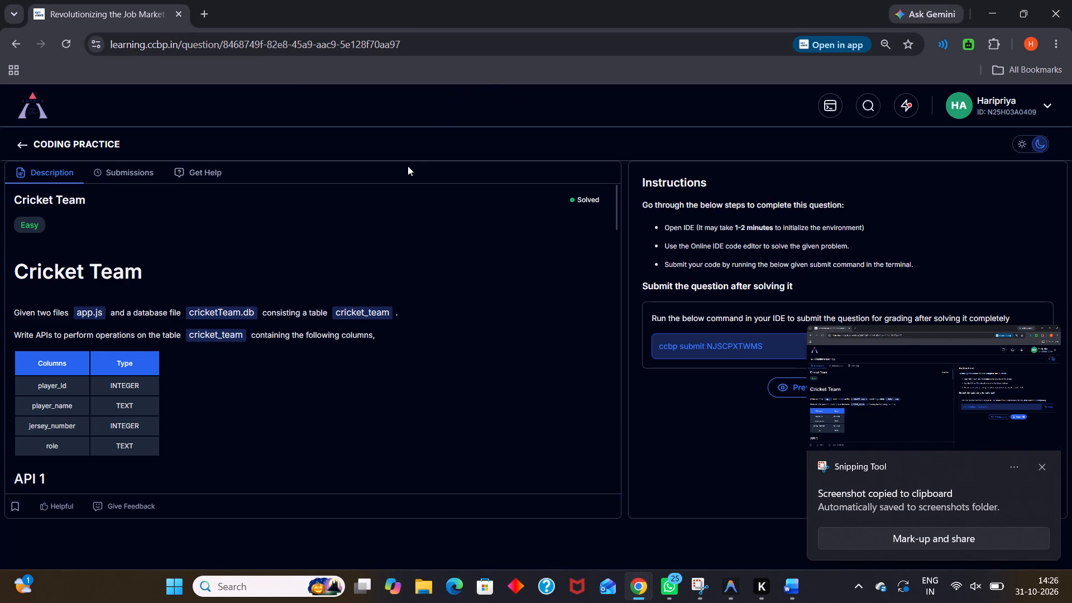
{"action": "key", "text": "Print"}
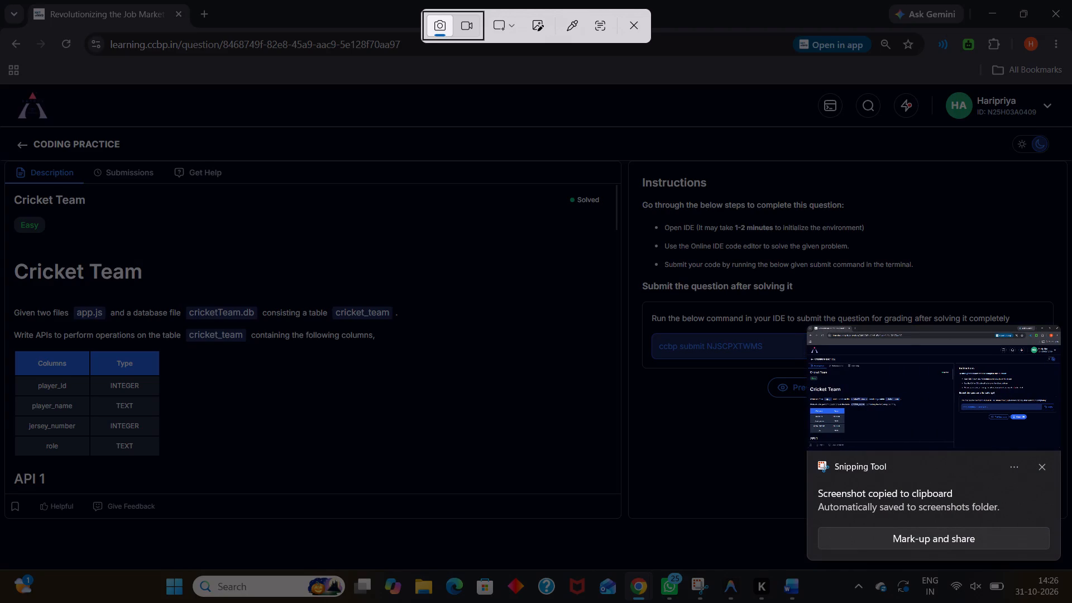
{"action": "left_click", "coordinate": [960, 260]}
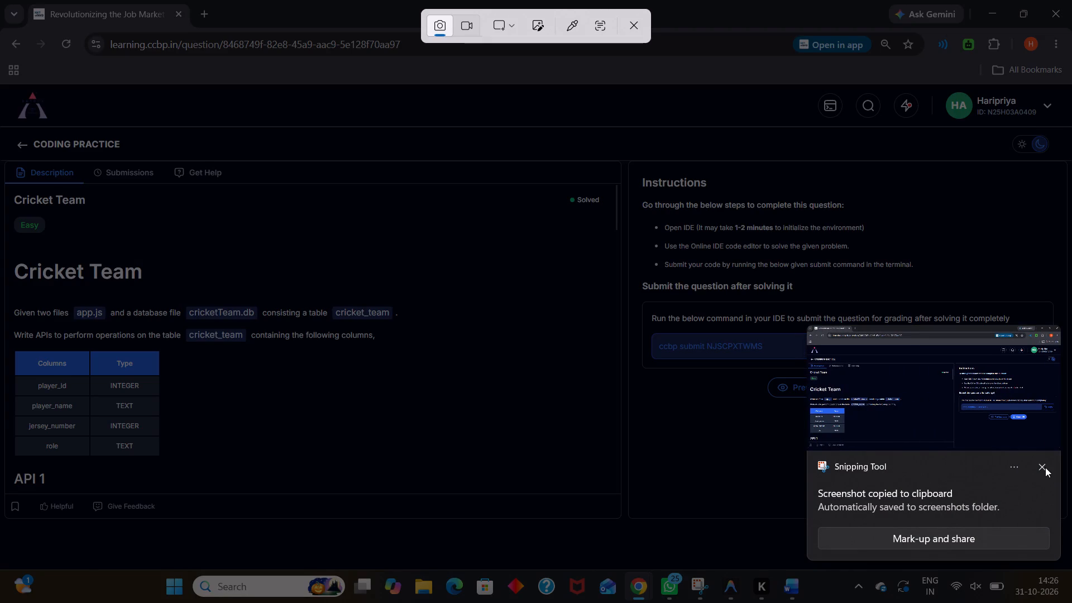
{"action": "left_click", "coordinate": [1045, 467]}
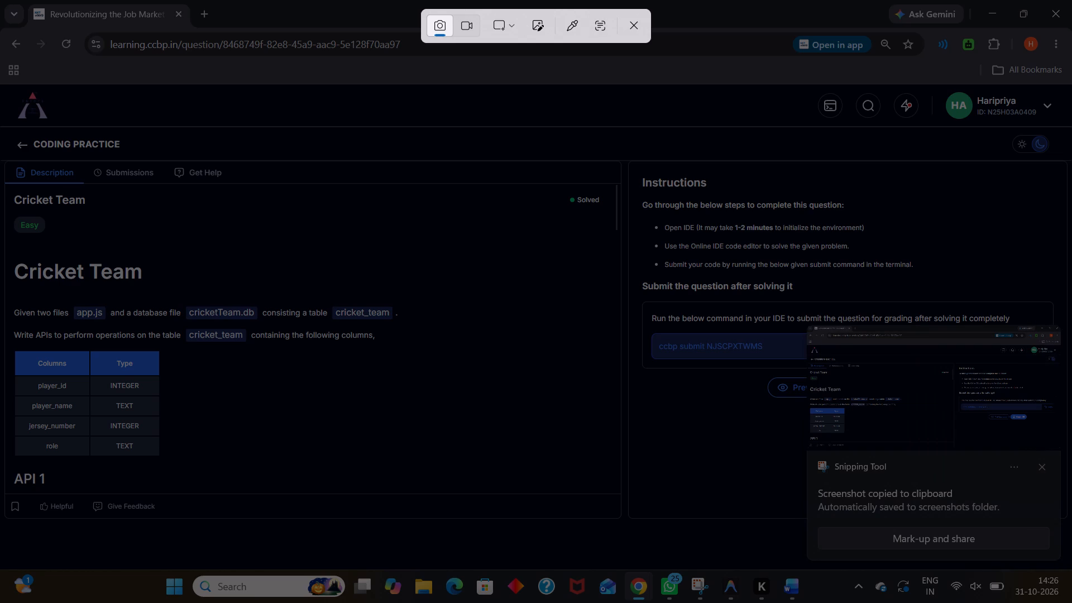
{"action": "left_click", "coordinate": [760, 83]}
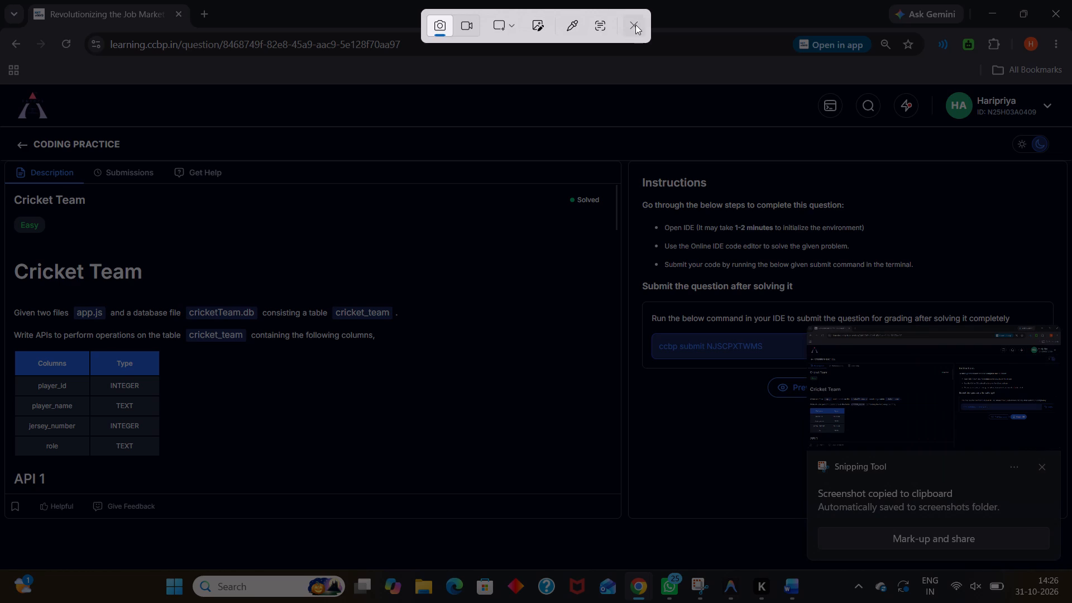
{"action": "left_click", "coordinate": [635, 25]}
Retake the full-screen screenshot of the Cricket Team question page, free of any notification pop-up.
{"action": "key", "text": "Print"}
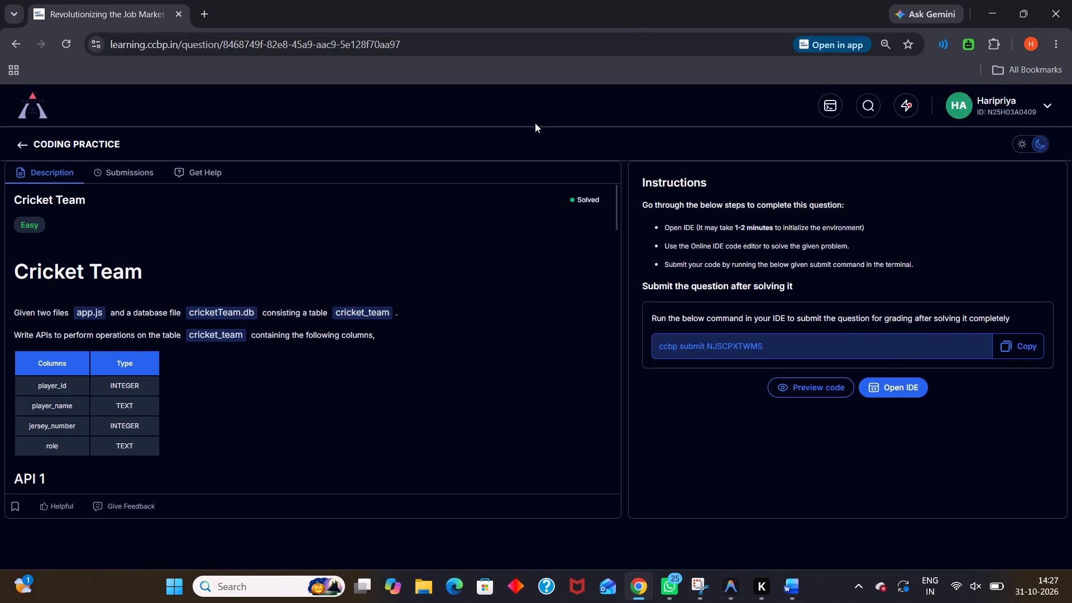
{"action": "left_click", "coordinate": [511, 28]}
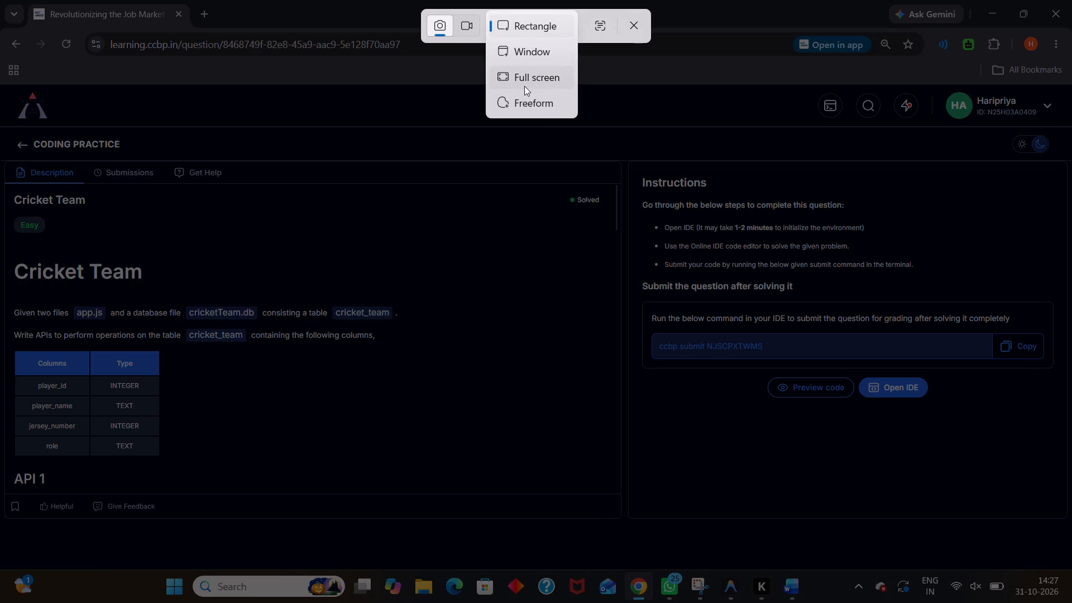
{"action": "left_click", "coordinate": [524, 86]}
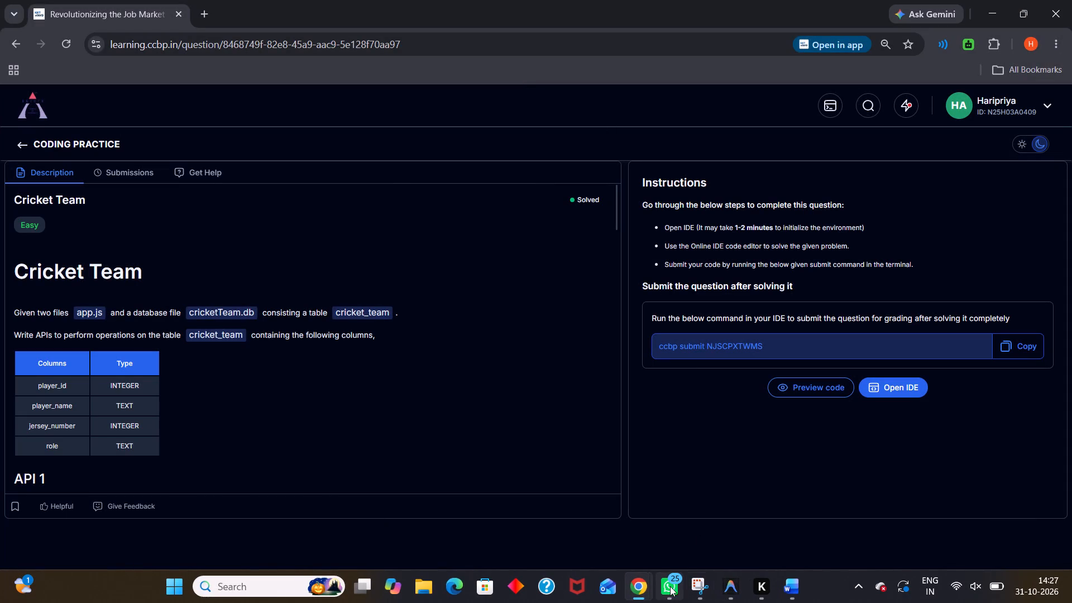
Switch to the Word lab report and paste the screenshot two lines below the QUESTION 1 heading.
{"action": "left_click", "coordinate": [787, 544]}
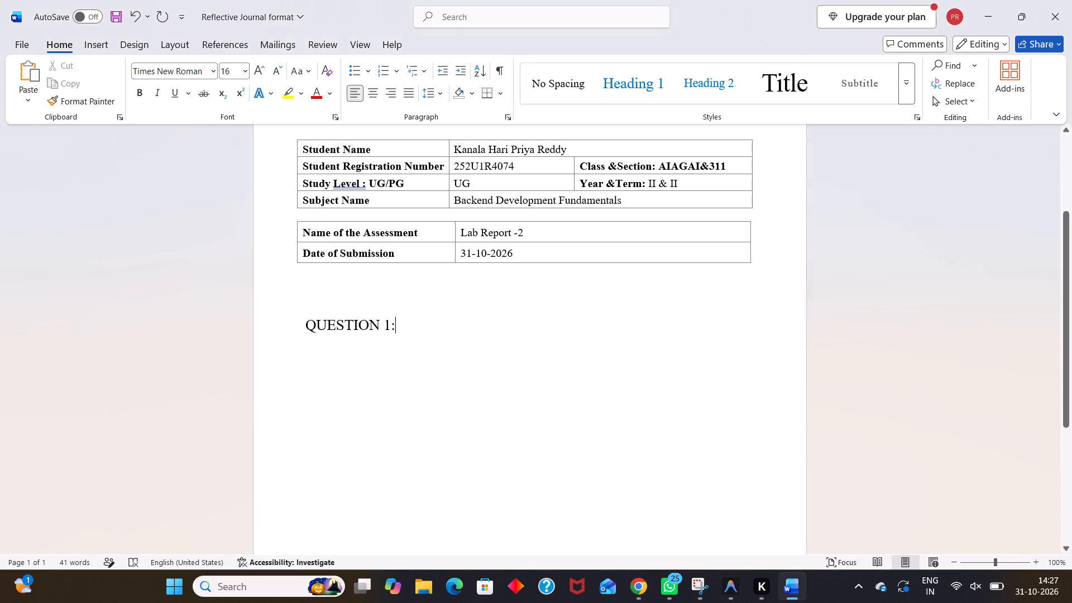
{"action": "key", "text": "Return"}
{"action": "key", "text": "Return"}
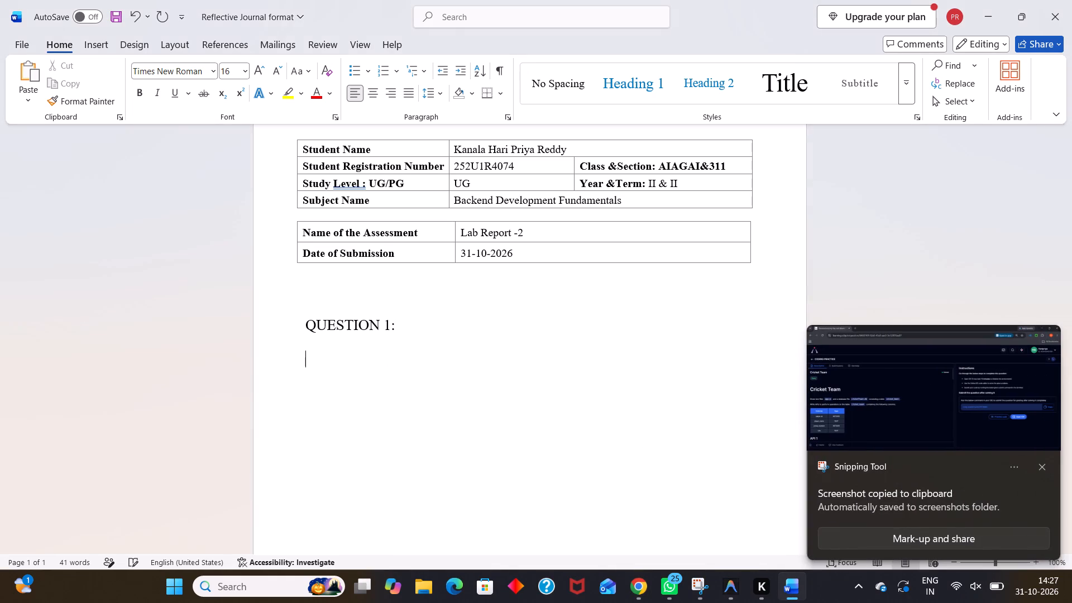
{"action": "key", "text": "ctrl+v"}
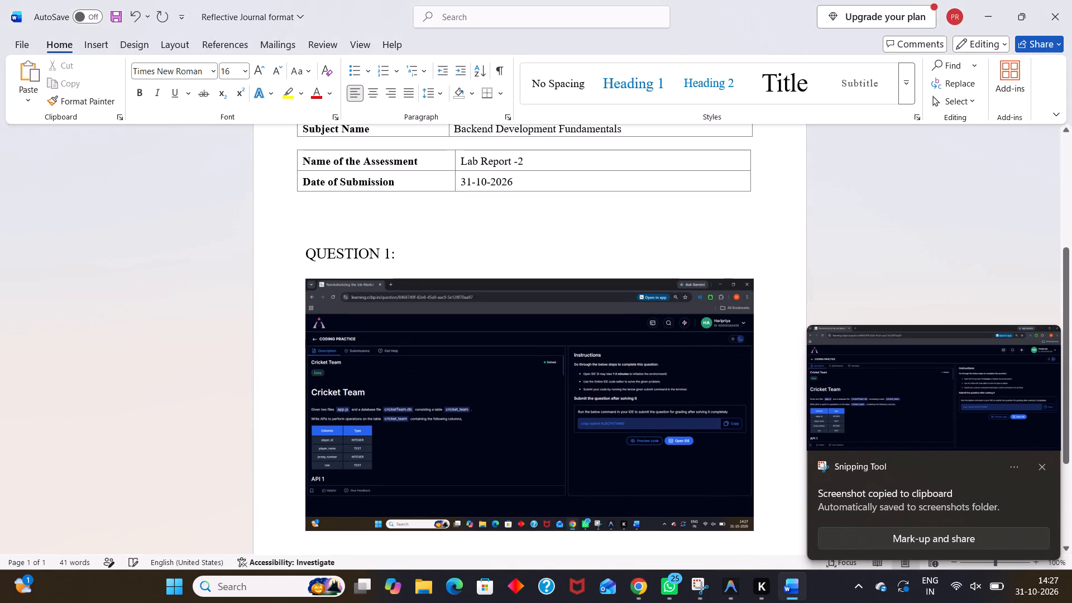
Add the title "Cricket Team" after "QUESTION 1:" in the heading.
{"action": "left_click", "coordinate": [455, 257]}
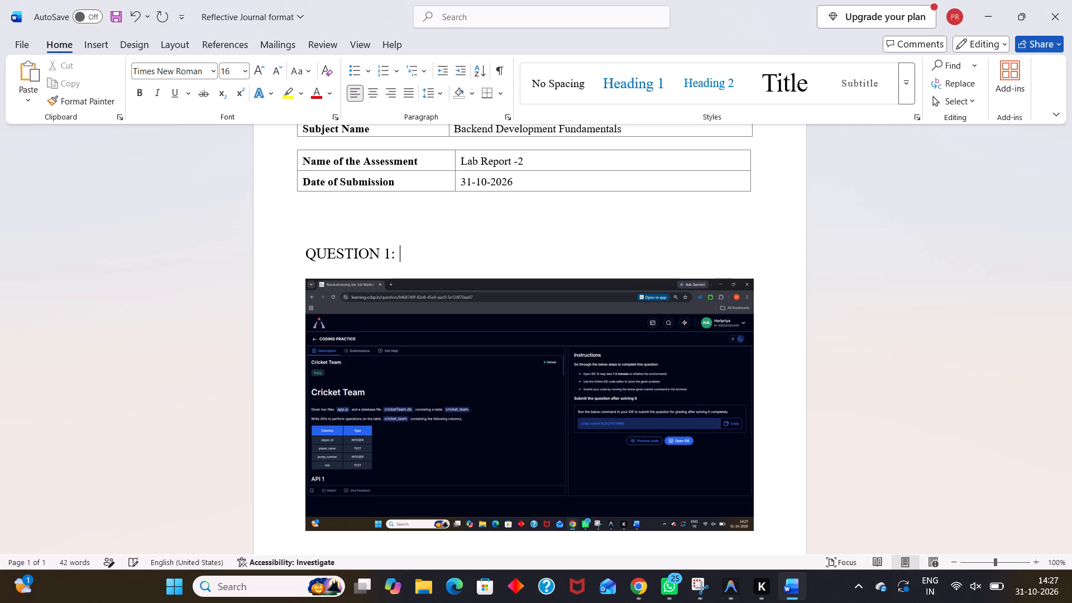
{"action": "key", "text": "c"}
{"action": "key", "text": "BackSpace"}
{"action": "key", "text": "c"}
Add two new lines below the pasted Cricket Team screenshot.
{"action": "scroll", "coordinate": [533, 389], "scroll_direction": "down", "scroll_amount": 1}
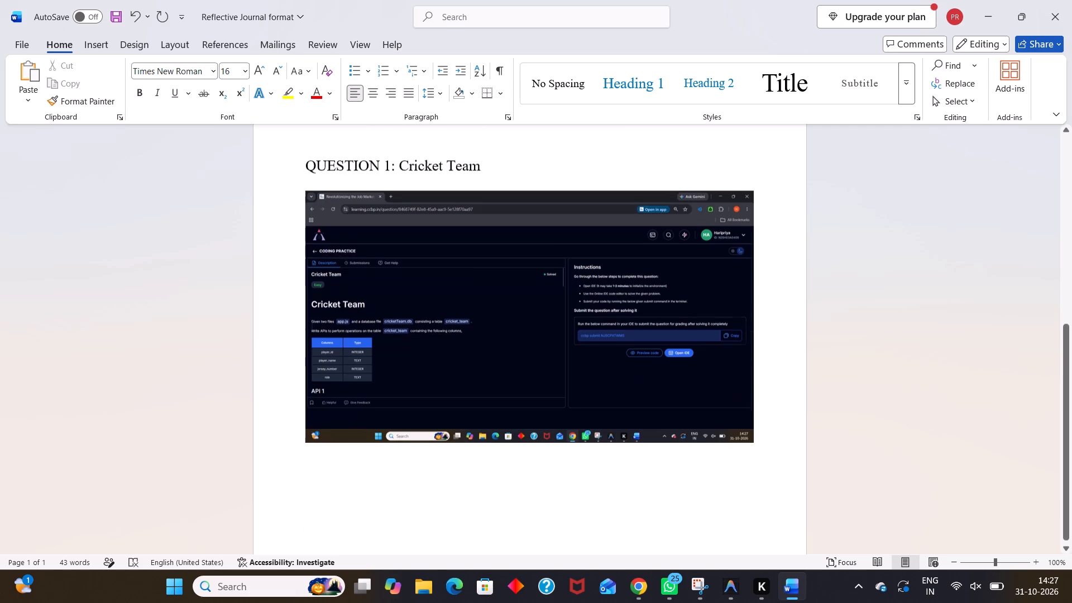
{"action": "scroll", "coordinate": [533, 389], "scroll_direction": "down", "scroll_amount": 1}
{"action": "left_click", "coordinate": [764, 371]}
{"action": "key", "text": "Return"}
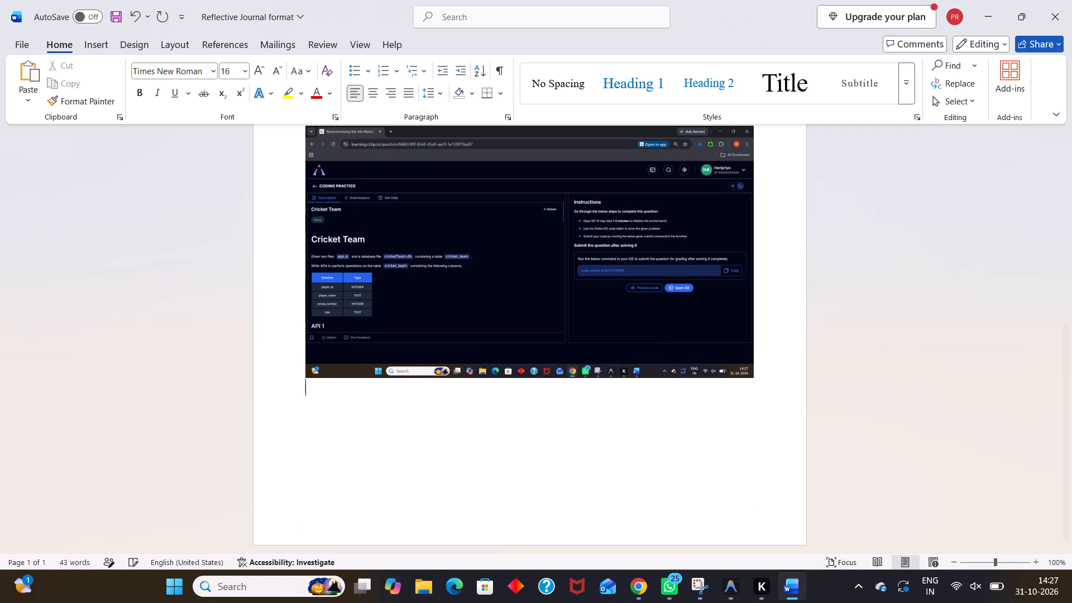
{"action": "key", "text": "Return"}
{"action": "scroll", "coordinate": [662, 389], "scroll_direction": "up", "scroll_amount": 1}
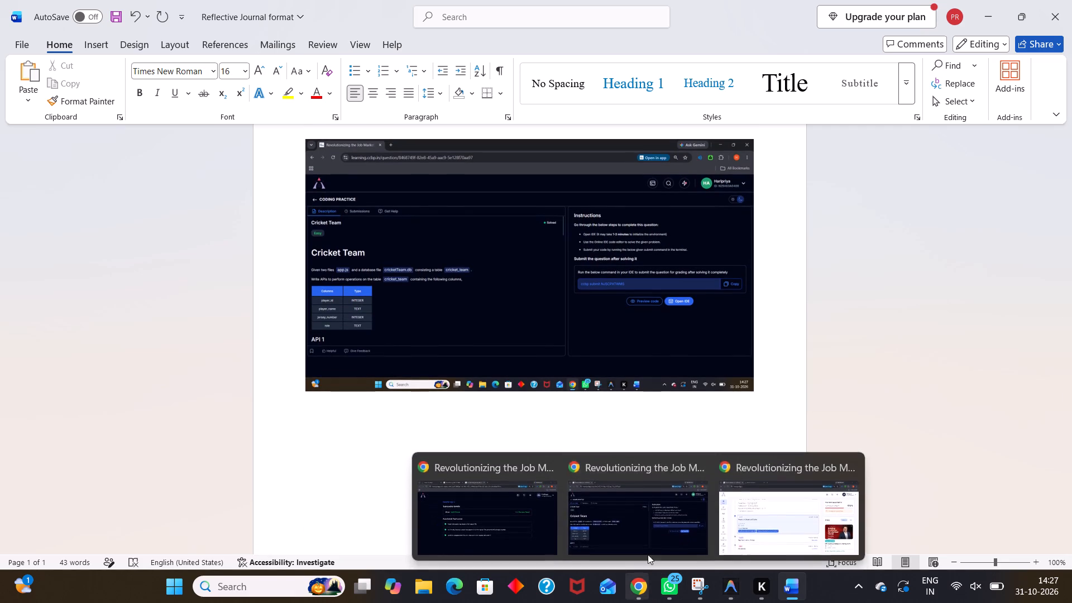
Switch to Chrome and open the IDE for the Cricket Team question in Backend Development Fundamentals.
{"action": "left_click", "coordinate": [736, 518]}
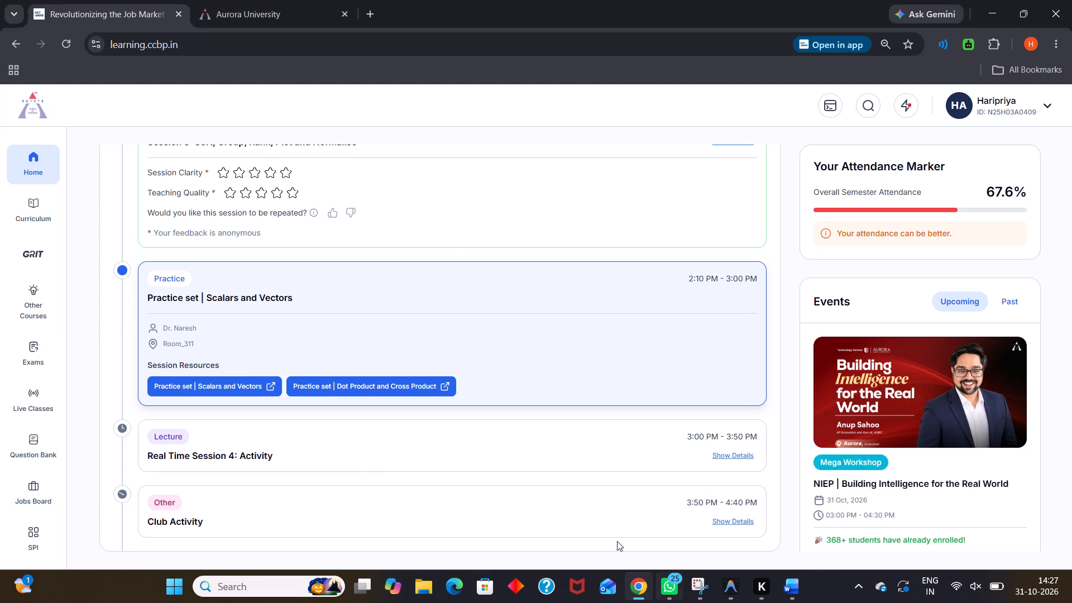
{"action": "scroll", "coordinate": [350, 393], "scroll_direction": "up", "scroll_amount": 9}
{"action": "left_click", "coordinate": [250, 253]}
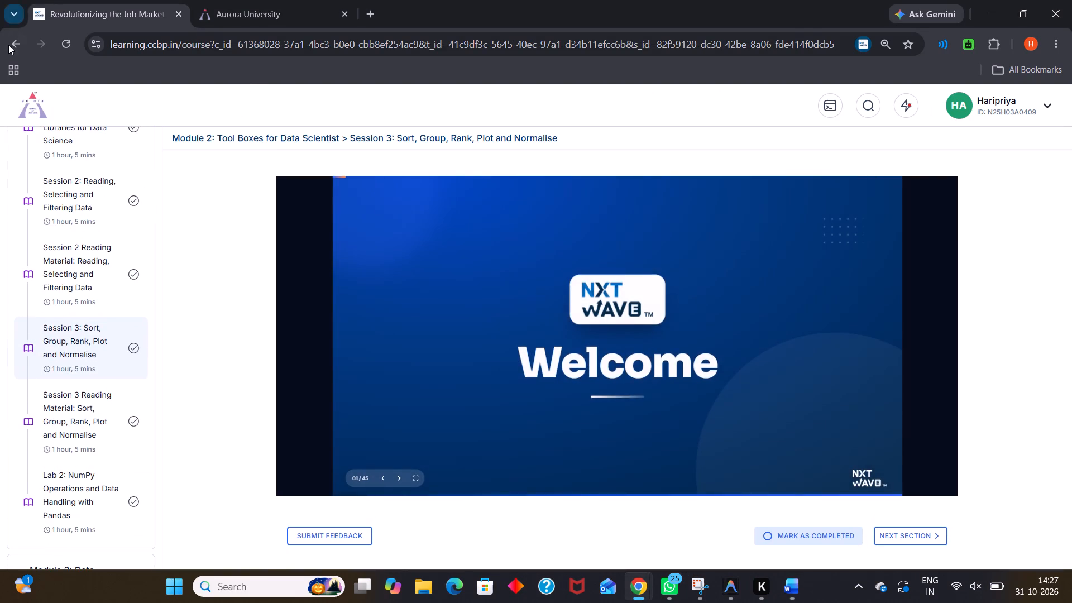
{"action": "left_click", "coordinate": [8, 45]}
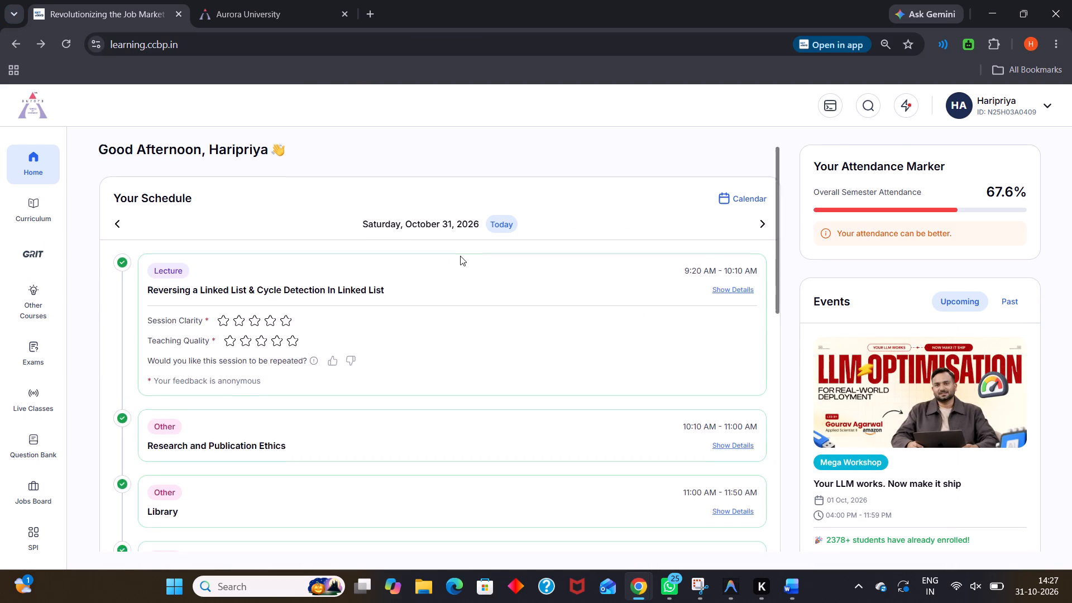
{"action": "scroll", "coordinate": [460, 256], "scroll_direction": "up", "scroll_amount": 17}
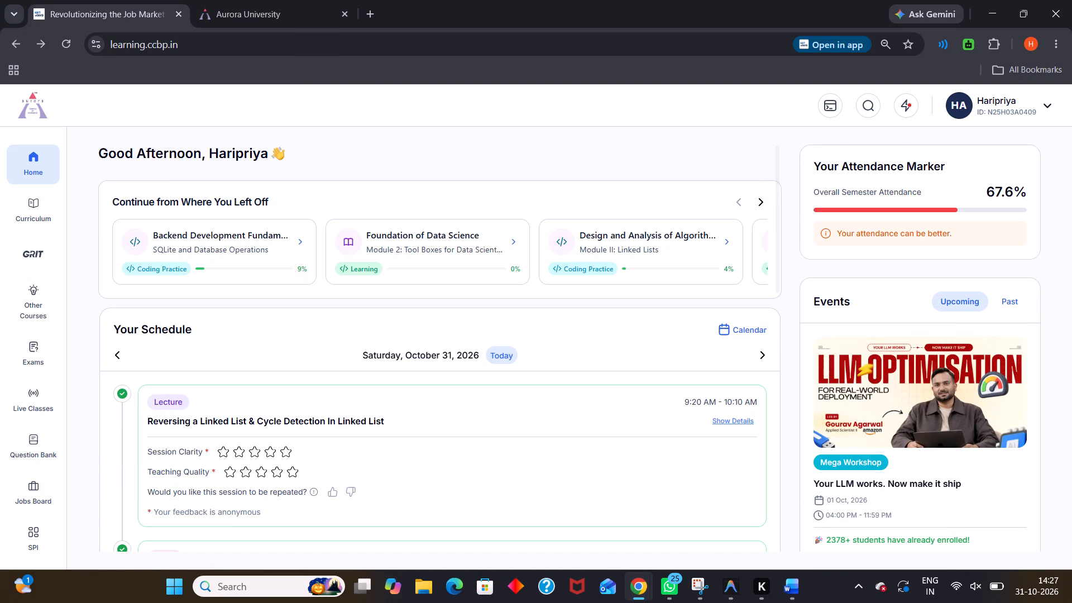
{"action": "left_click", "coordinate": [262, 243]}
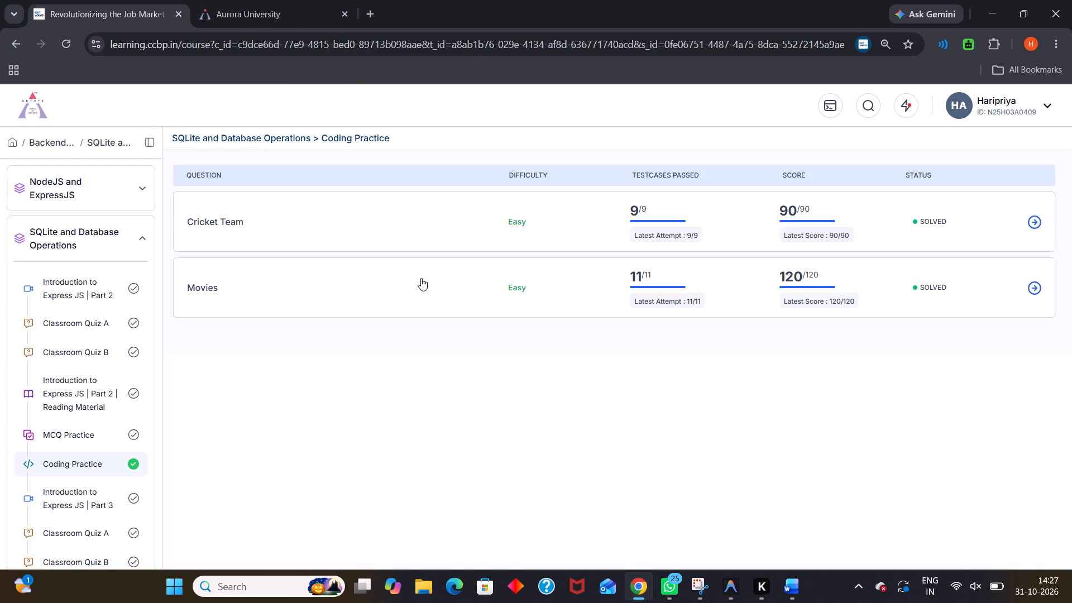
{"action": "left_click", "coordinate": [1035, 223]}
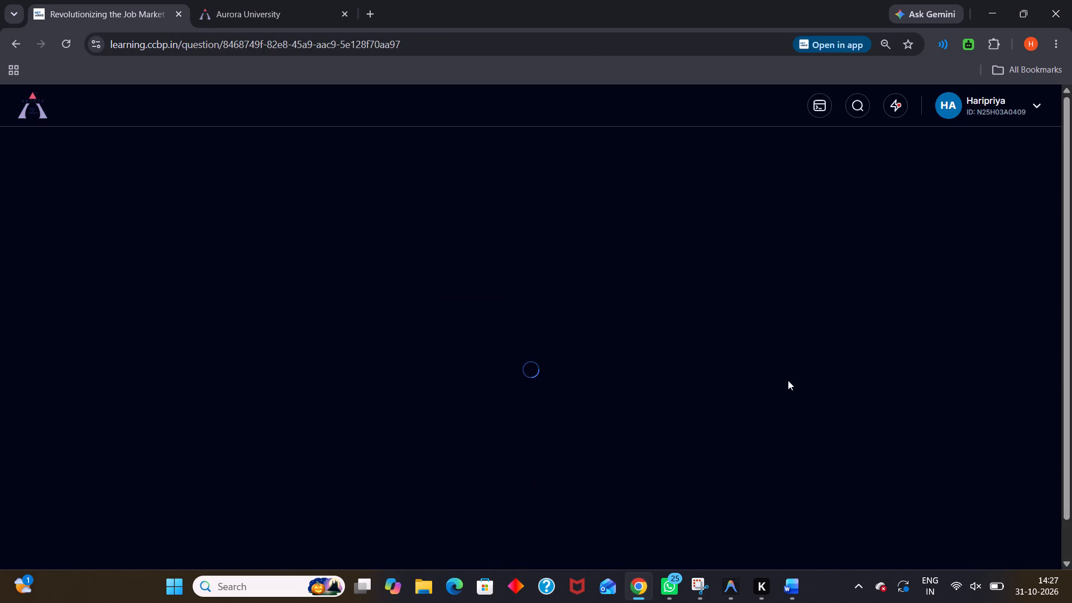
{"action": "left_click", "coordinate": [899, 377]}
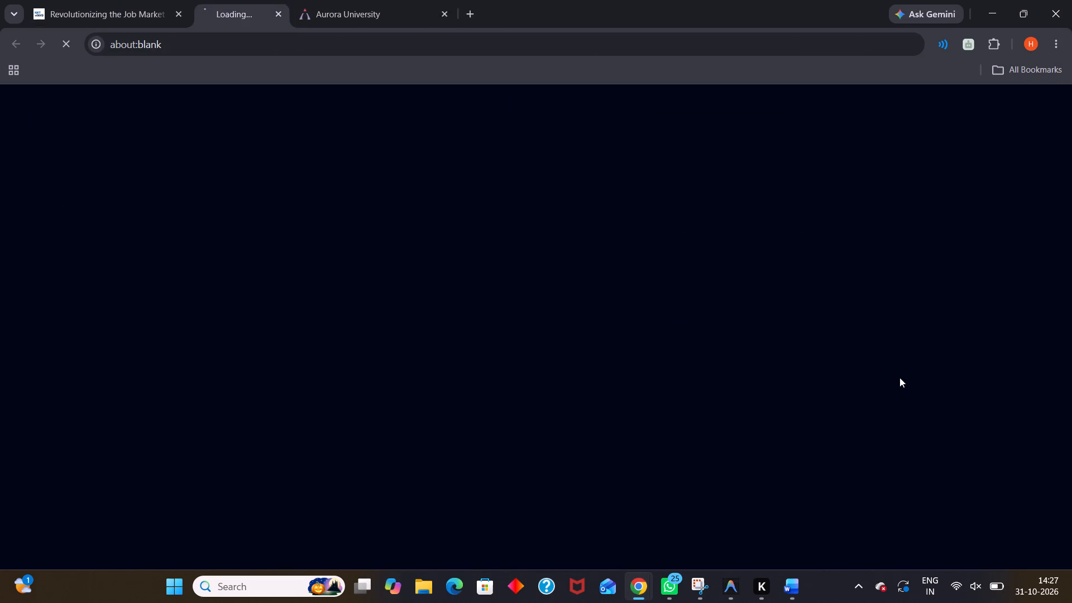
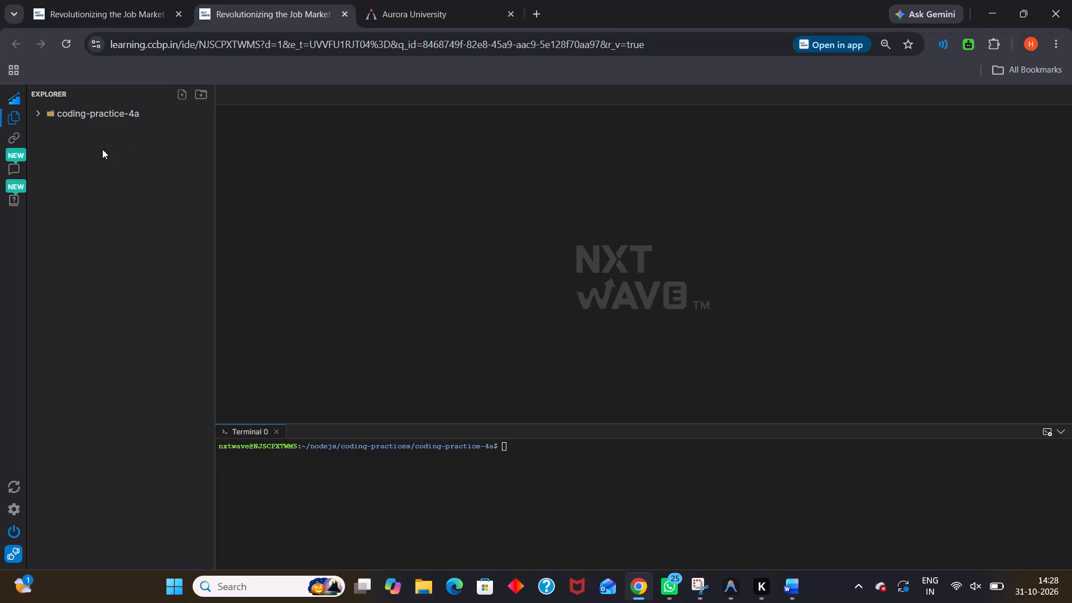
Expand the coding-practice-4a folder and open app.js in the editor.
{"action": "double_click", "coordinate": [73, 113]}
{"action": "left_click", "coordinate": [127, 116]}
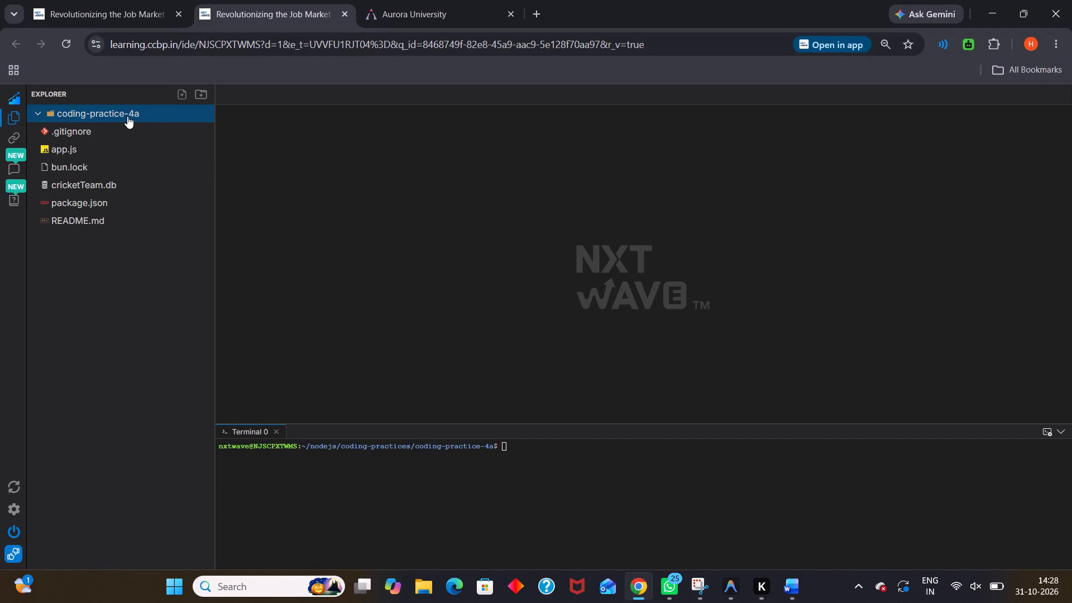
{"action": "double_click", "coordinate": [111, 156]}
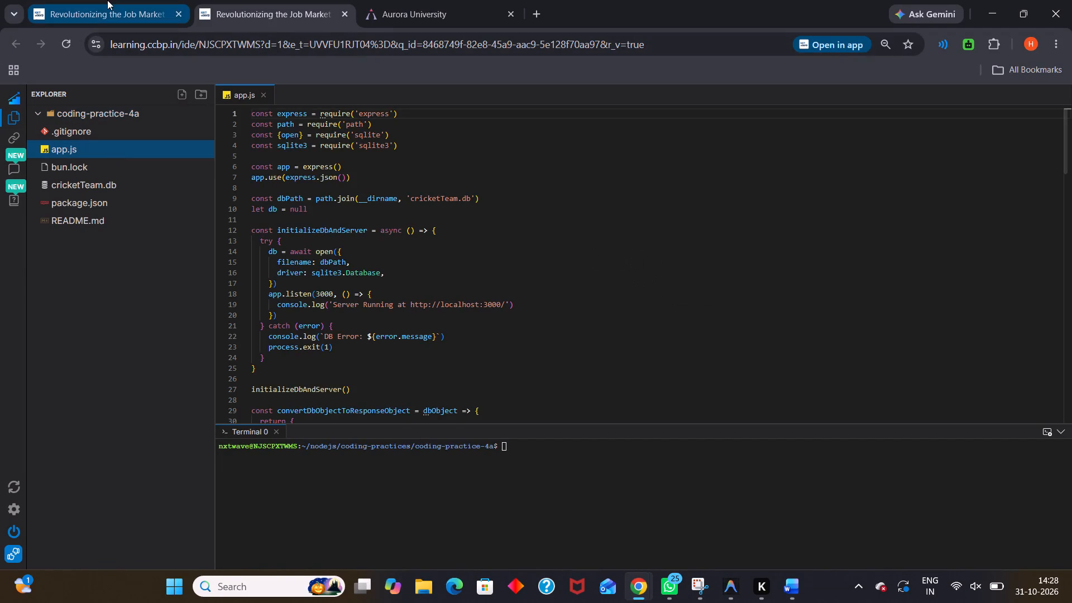
Copy the Cricket Team submit command from the question page and run it in the IDE terminal.
{"action": "left_click", "coordinate": [107, 0]}
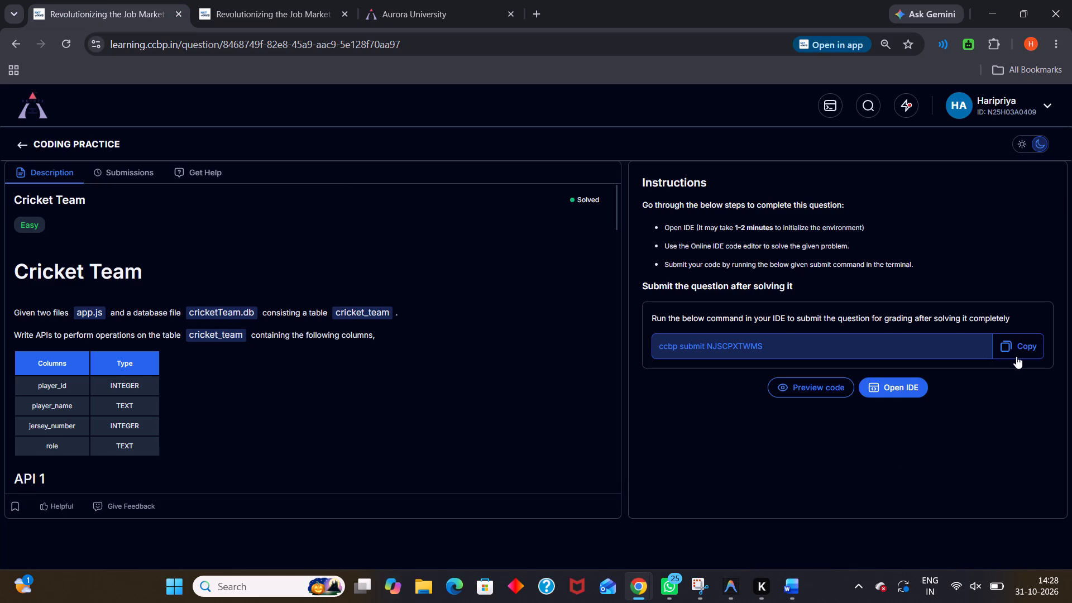
{"action": "left_click", "coordinate": [1016, 356]}
{"action": "left_click", "coordinate": [257, 0]}
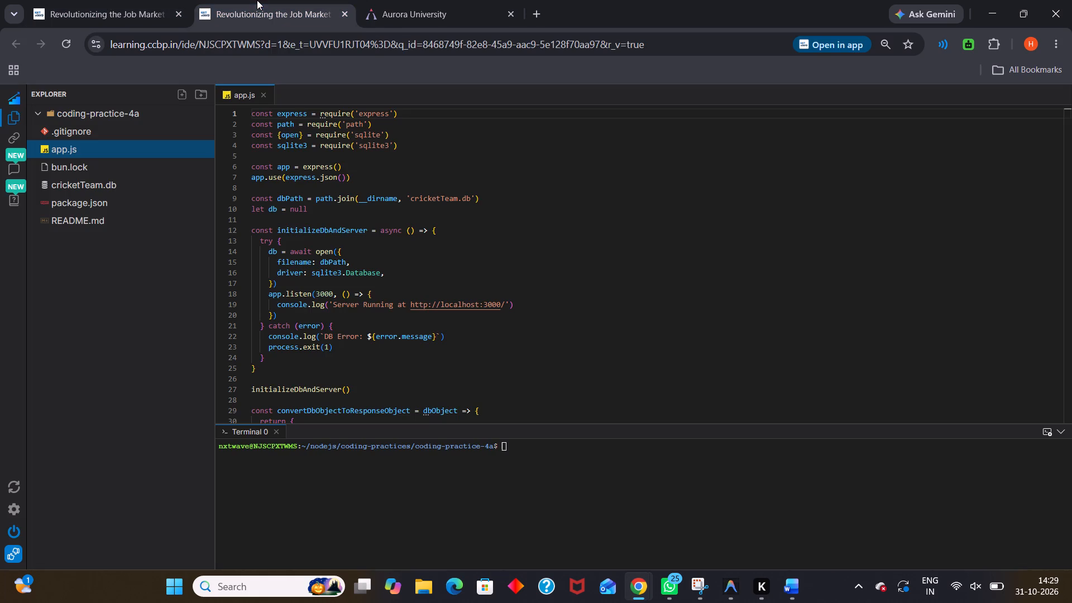
{"action": "left_click", "coordinate": [504, 449]}
{"action": "key", "text": "ctrl+shift+v"}
{"action": "key", "text": "Return"}
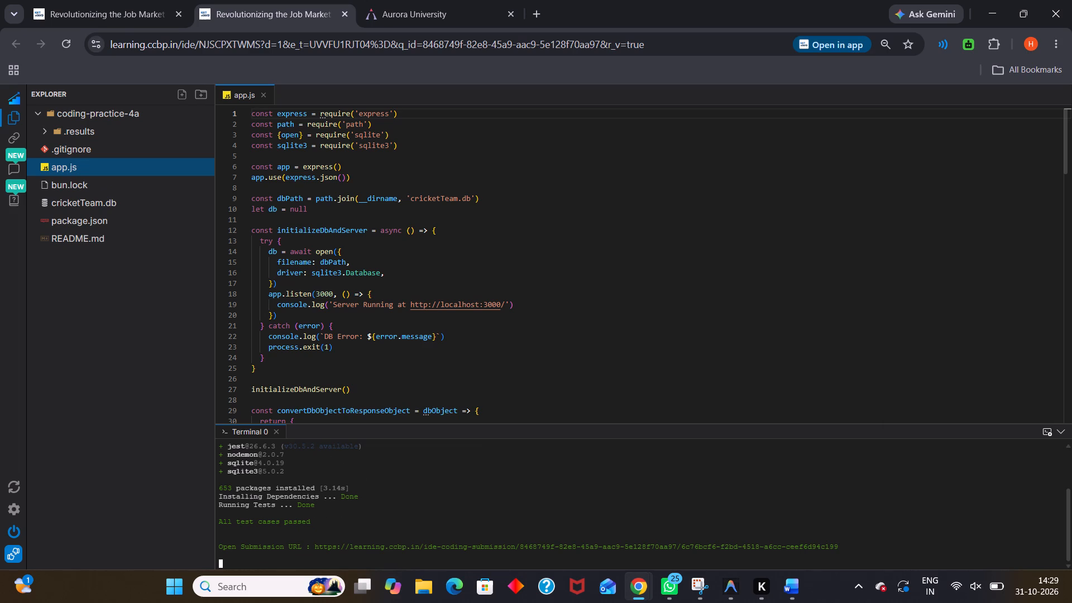
Close the Aurora University page and capture a full-screen screenshot of the IDE showing app.js and the terminal output.
{"action": "scroll", "coordinate": [542, 395], "scroll_direction": "up", "scroll_amount": 3}
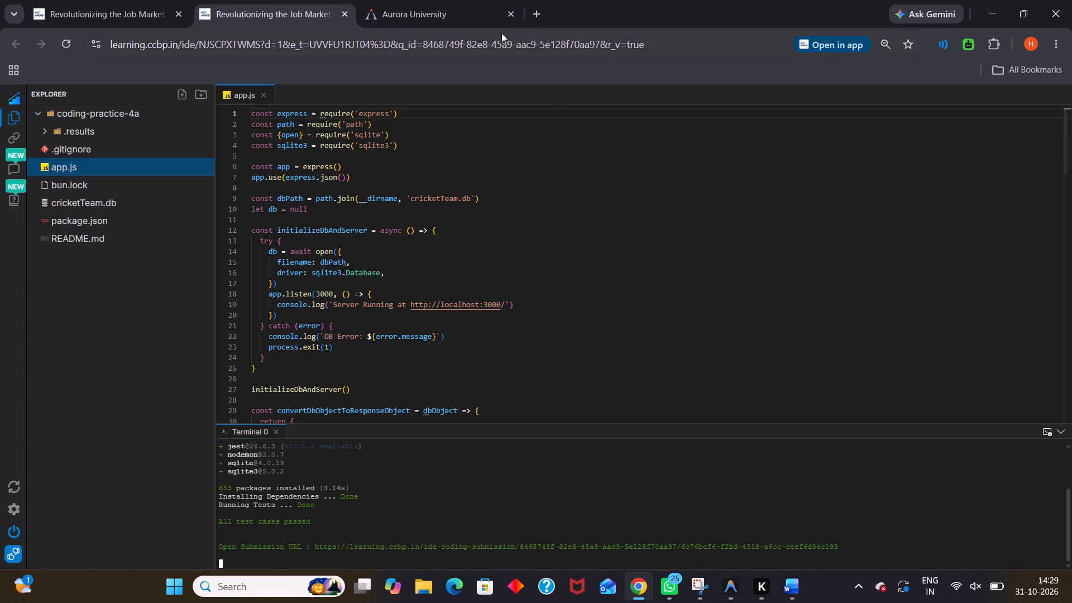
{"action": "left_click", "coordinate": [509, 18]}
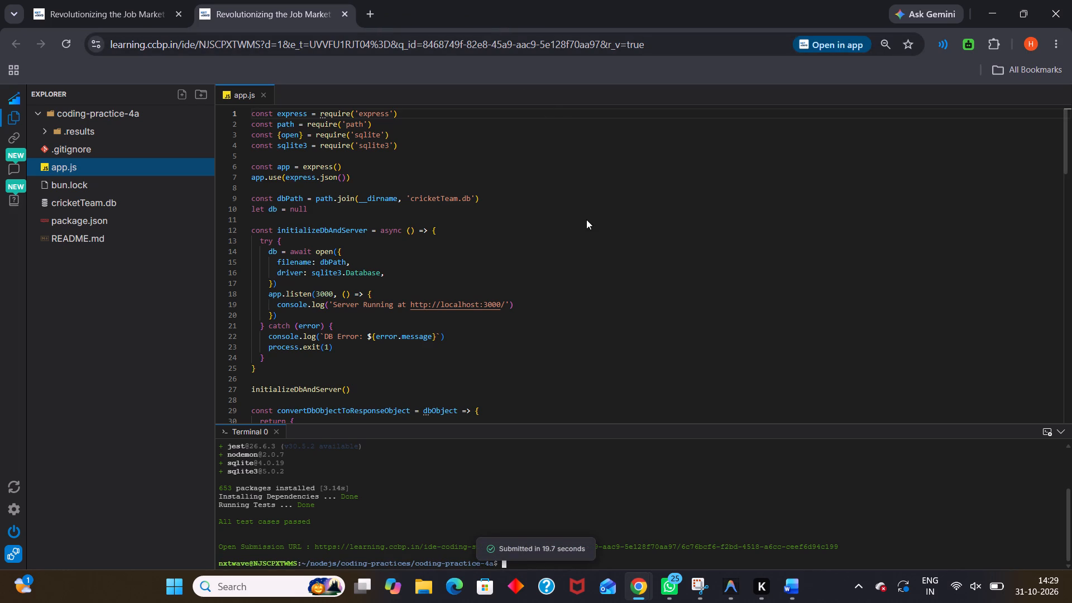
{"action": "key", "text": "Print"}
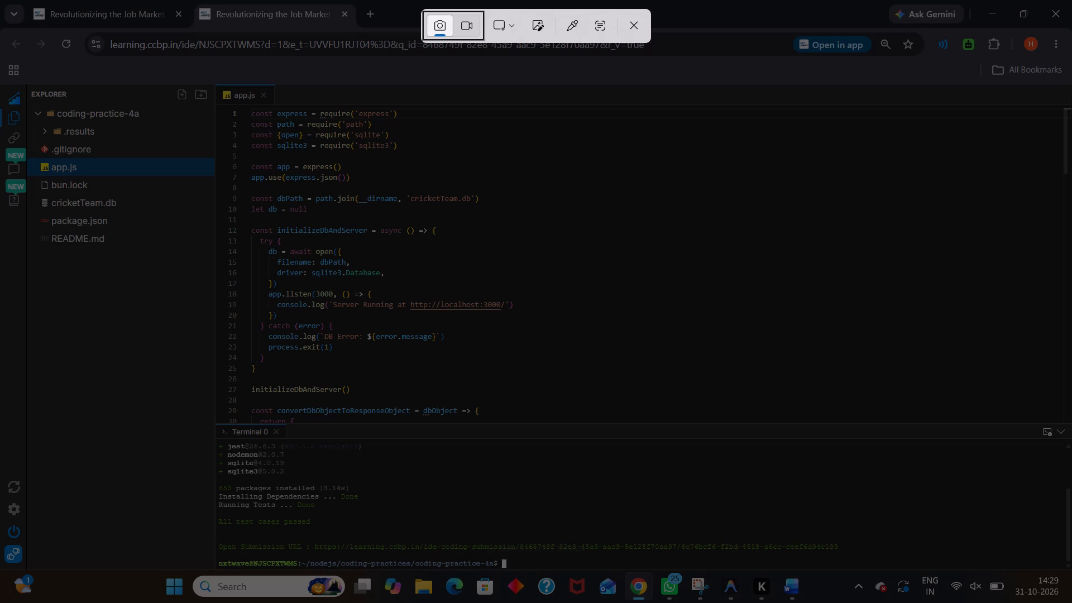
{"action": "left_click", "coordinate": [502, 36]}
{"action": "left_click", "coordinate": [528, 71]}
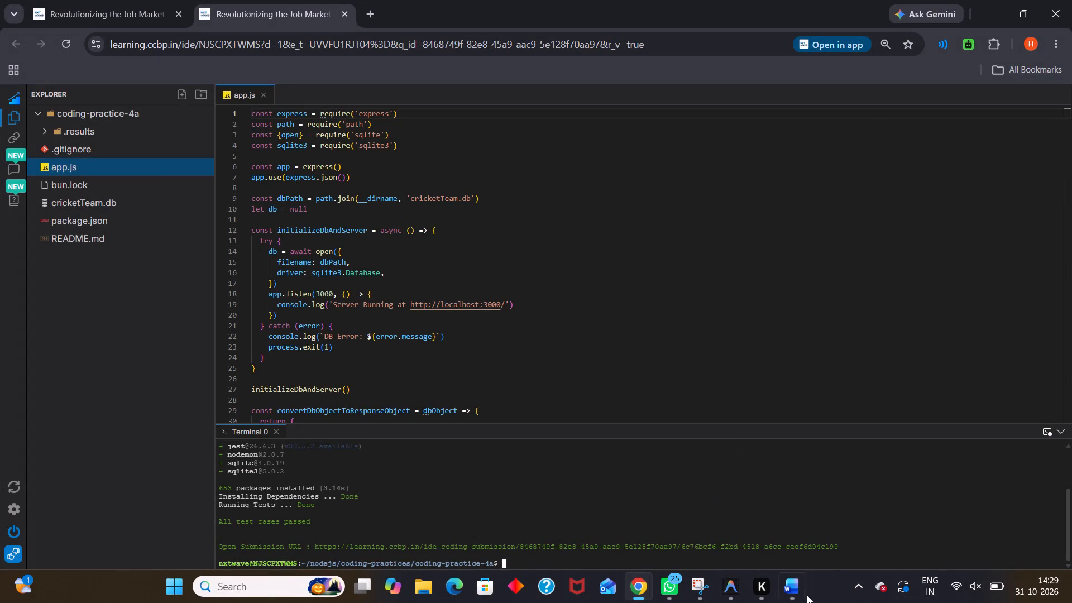
Switch to the Word lab report and paste the IDE screenshot below the Cricket Team question screenshot.
{"action": "left_click", "coordinate": [749, 505]}
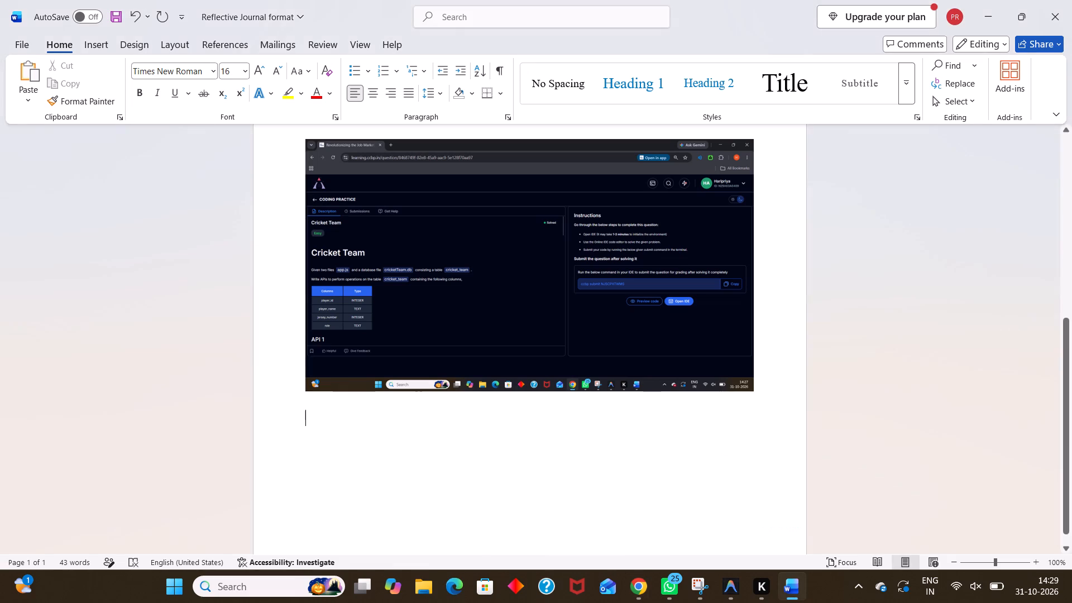
{"action": "key", "text": "ctrl+v"}
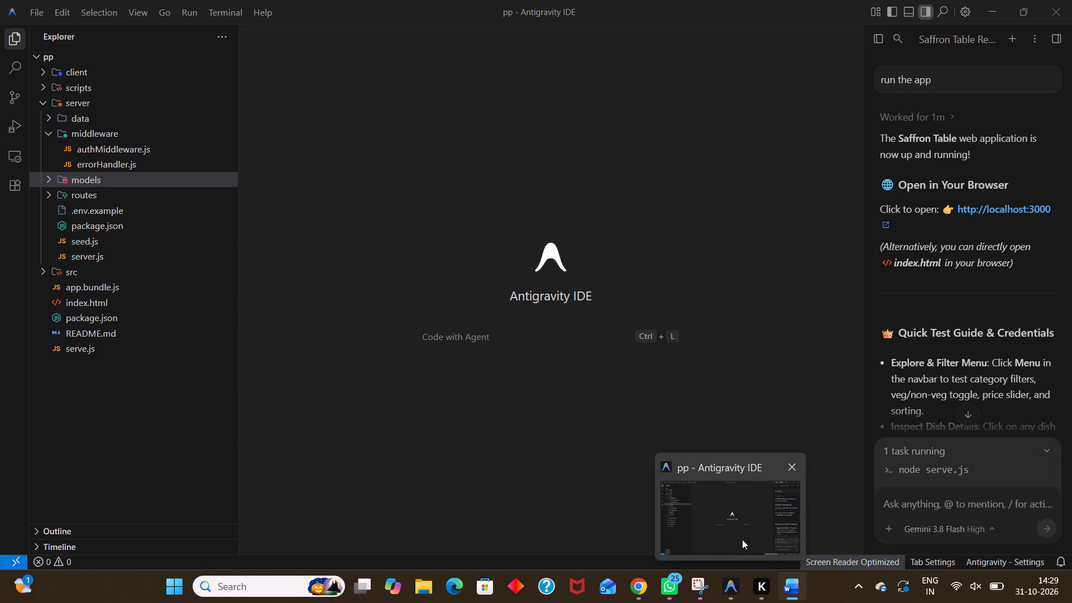
Switch to the Chrome window with the Cricket Team question and open its IDE again.
{"action": "left_click", "coordinate": [632, 553]}
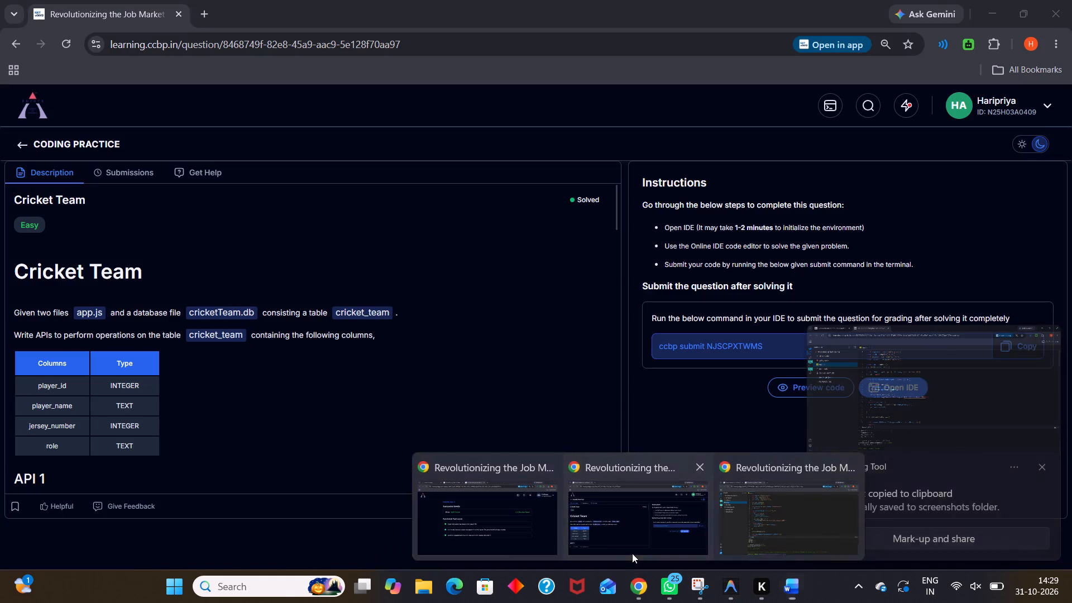
{"action": "left_click", "coordinate": [664, 388]}
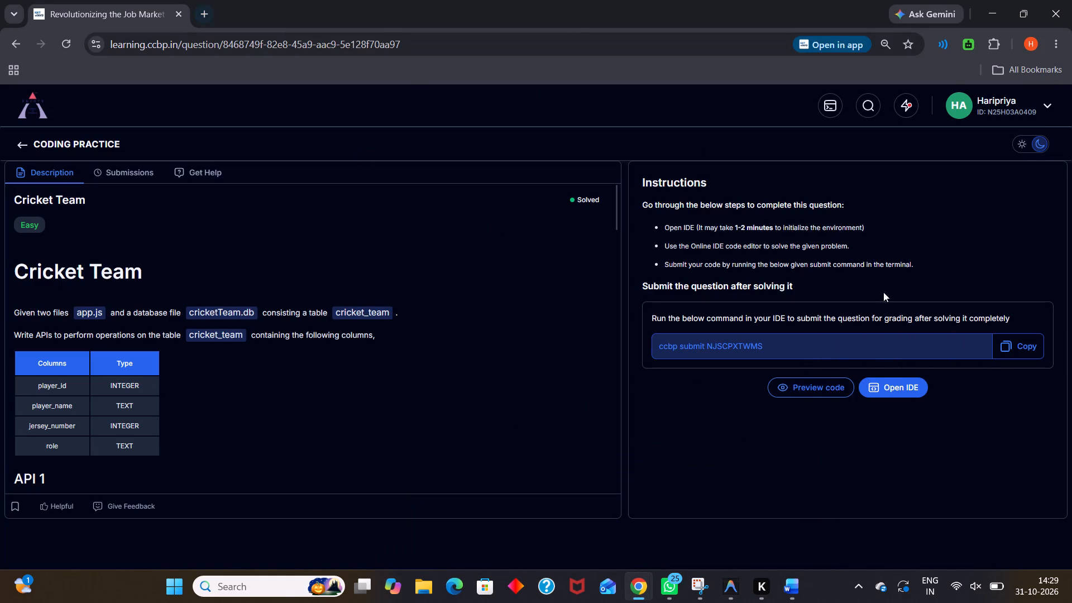
{"action": "left_click", "coordinate": [898, 379]}
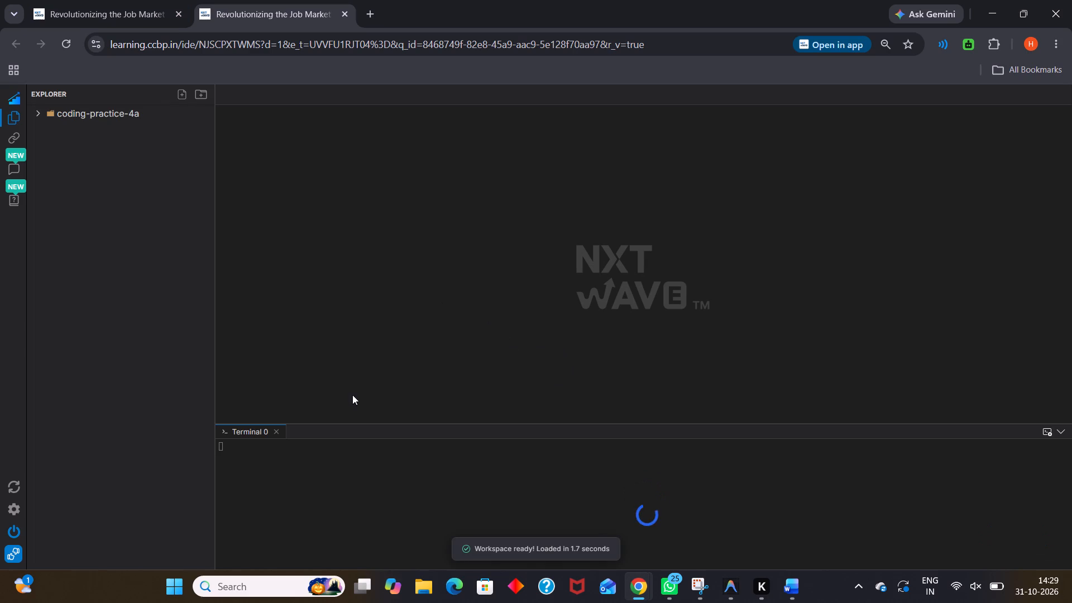
Copy the Cricket Team submit command again and run it in the new IDE terminal, with app.js from coding-practice-4a open.
{"action": "left_click", "coordinate": [58, 0]}
{"action": "left_click", "coordinate": [1002, 339]}
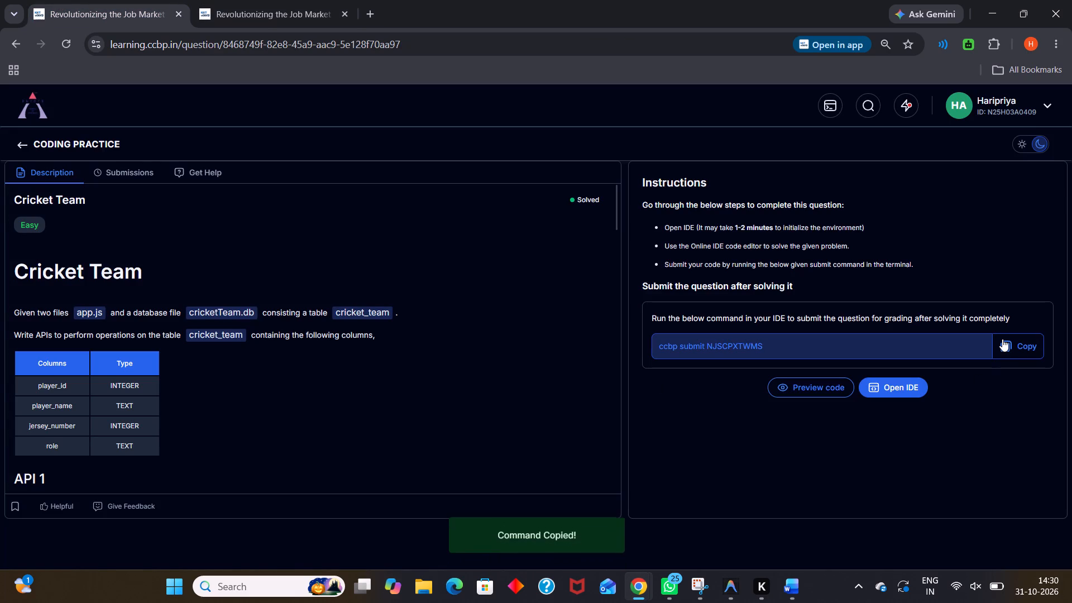
{"action": "left_click", "coordinate": [316, 1]}
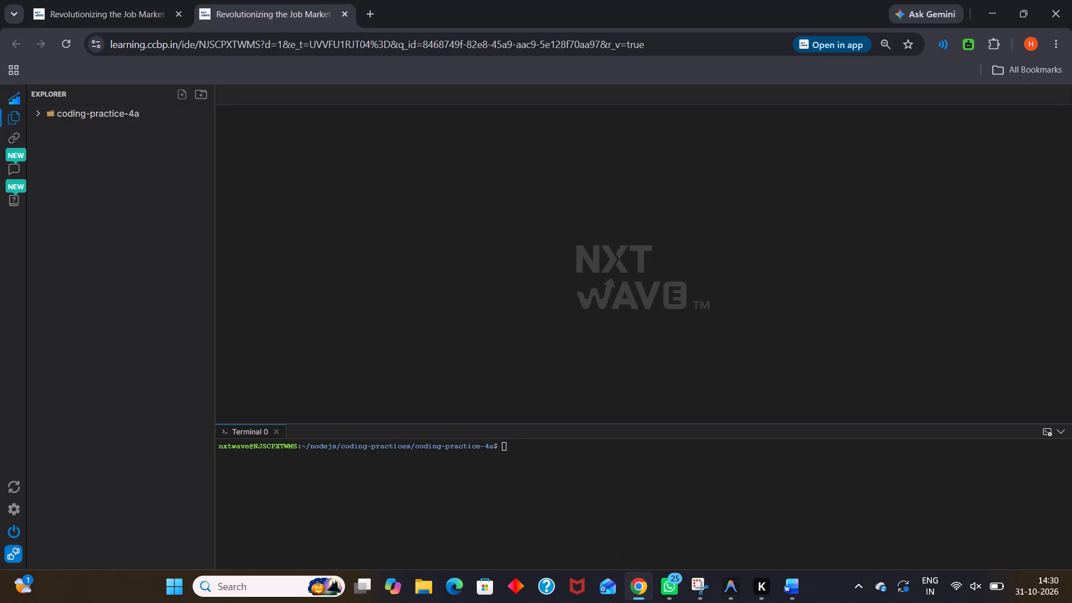
{"action": "left_click", "coordinate": [504, 449]}
{"action": "double_click", "coordinate": [138, 117]}
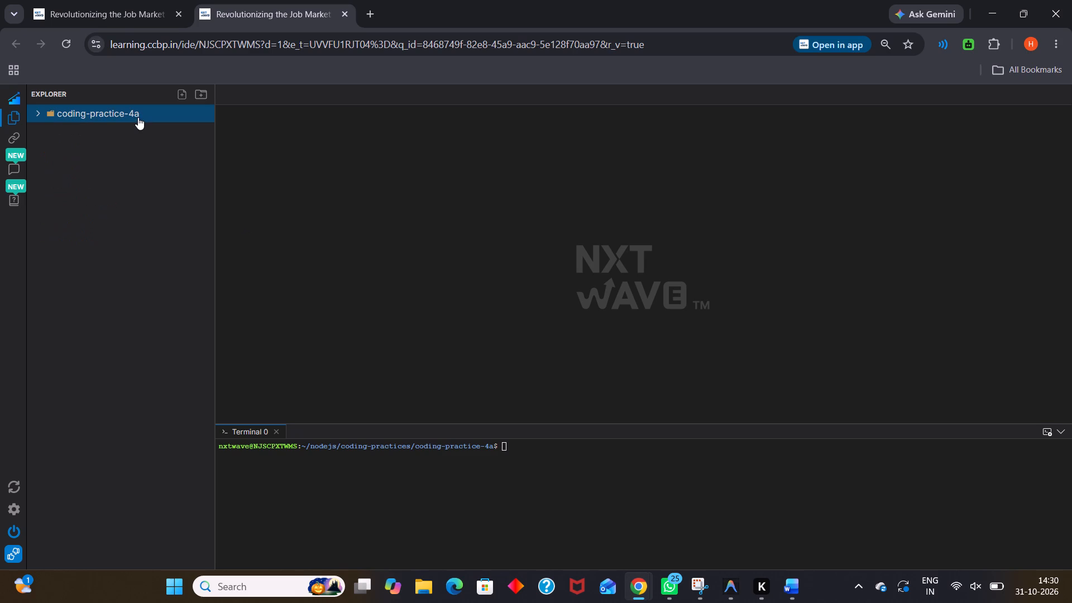
{"action": "left_click", "coordinate": [132, 107]}
{"action": "double_click", "coordinate": [118, 165]}
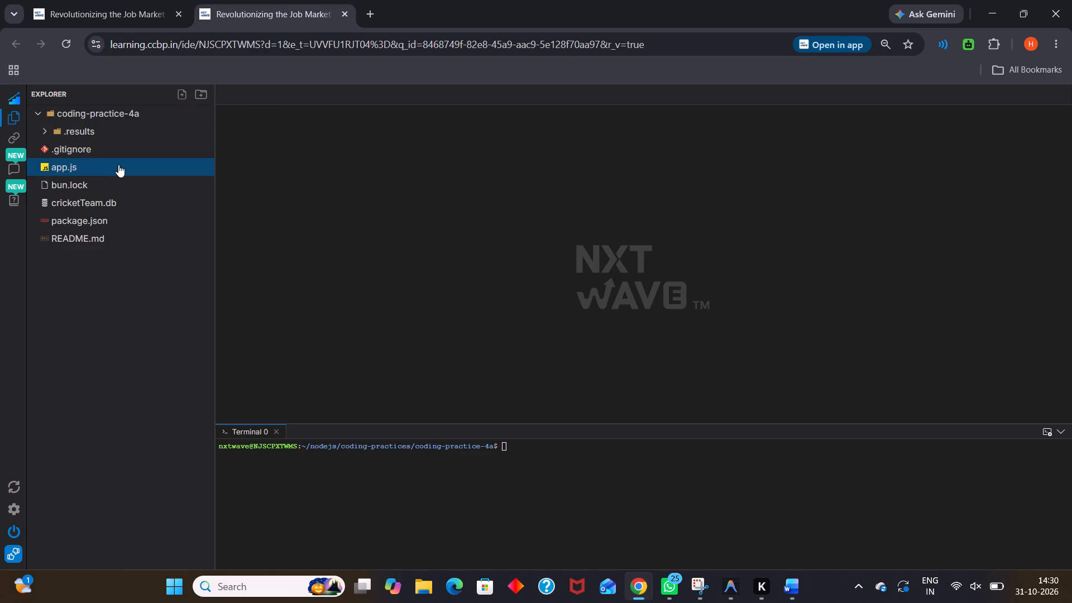
{"action": "left_click", "coordinate": [504, 446]}
{"action": "key", "text": "ctrl+shift+v"}
{"action": "key", "text": "Return"}
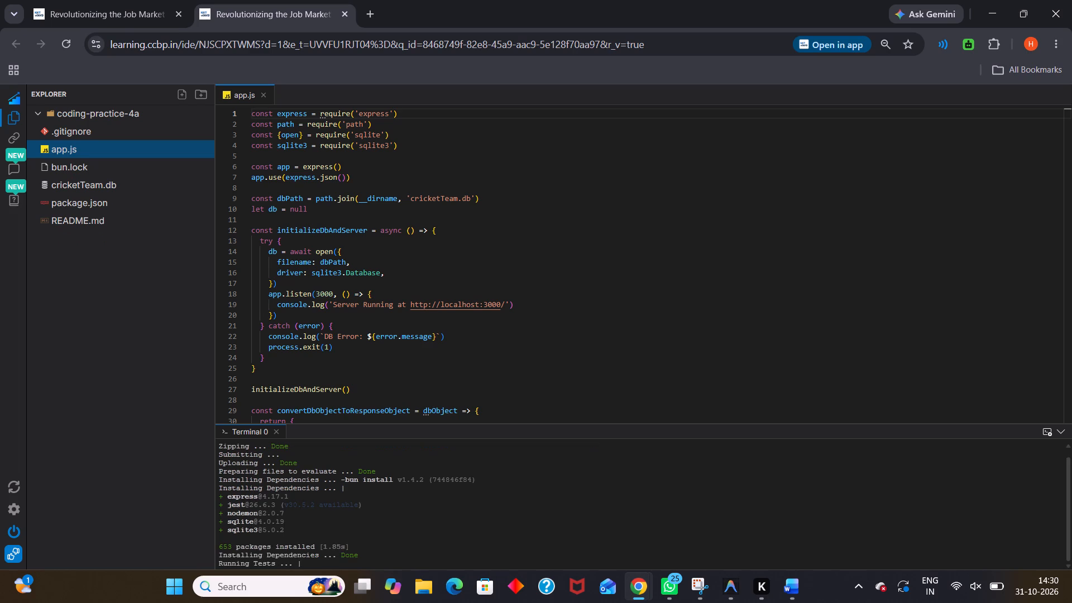
Open the submission URL from the terminal output.
{"action": "scroll", "coordinate": [442, 505], "scroll_direction": "down", "scroll_amount": 3}
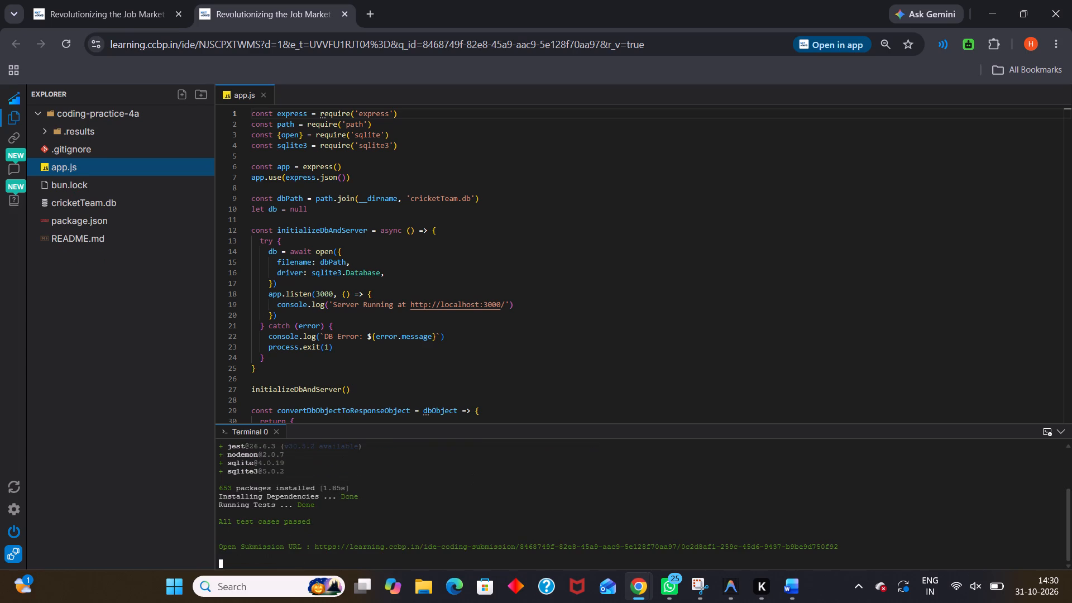
{"action": "scroll", "coordinate": [442, 505], "scroll_direction": "down", "scroll_amount": 1}
{"action": "left_click", "coordinate": [441, 548]}
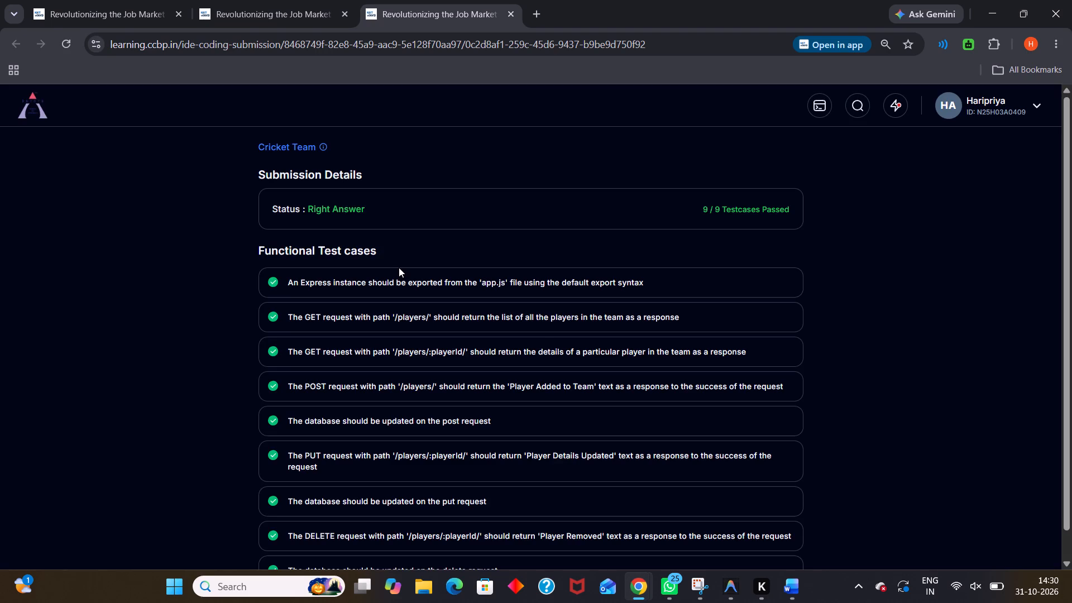
Capture a full-screen screenshot of the Cricket Team submission details with the functional test cases in view.
{"action": "scroll", "coordinate": [399, 267], "scroll_direction": "down", "scroll_amount": 1}
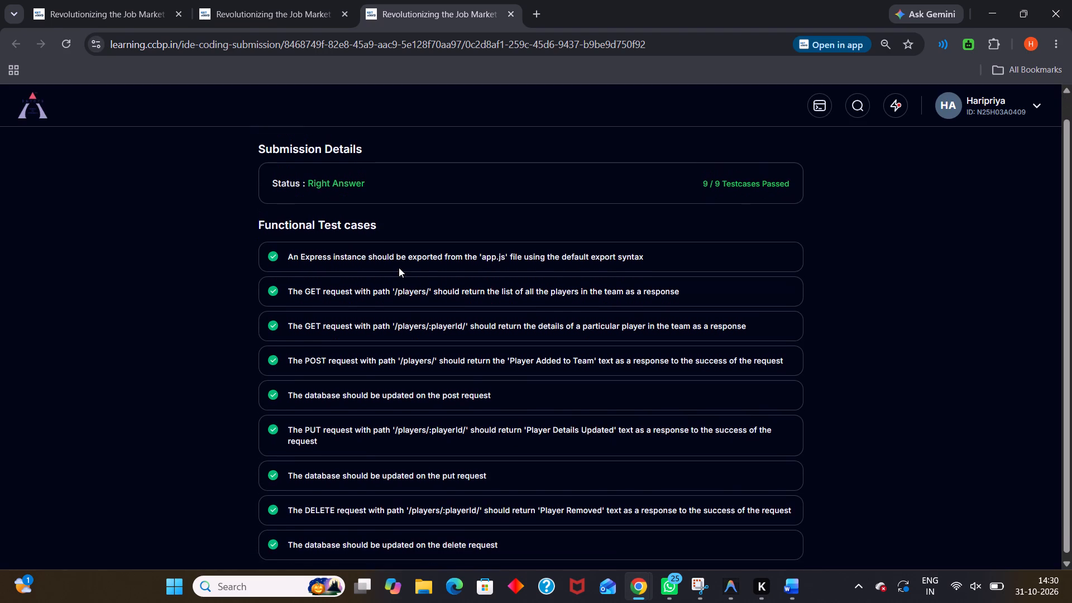
{"action": "scroll", "coordinate": [399, 267], "scroll_direction": "down", "scroll_amount": 1}
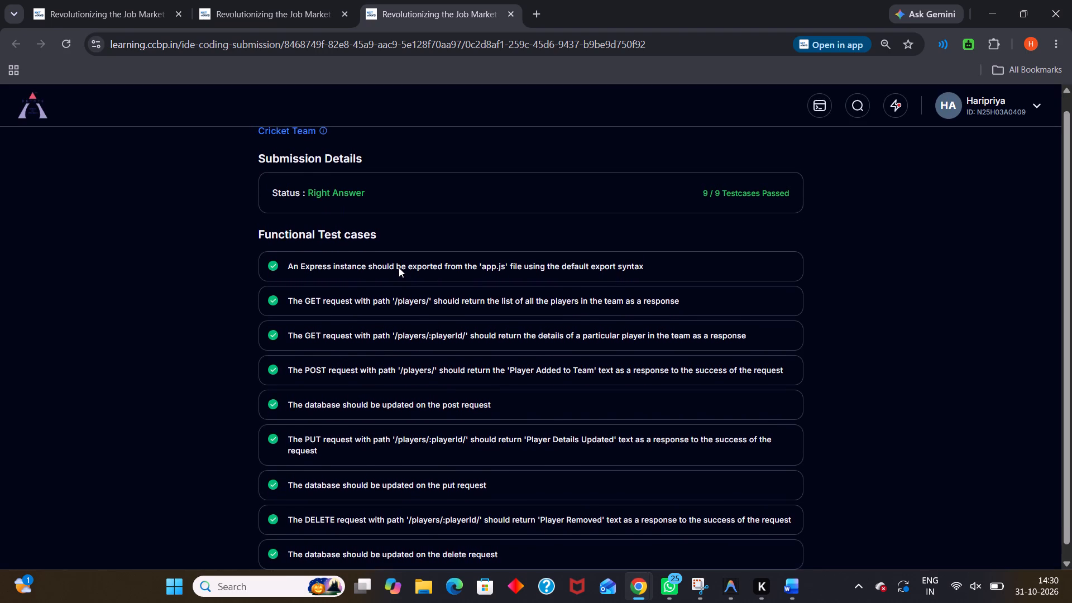
{"action": "scroll", "coordinate": [399, 267], "scroll_direction": "down", "scroll_amount": 1}
{"action": "key", "text": "Print"}
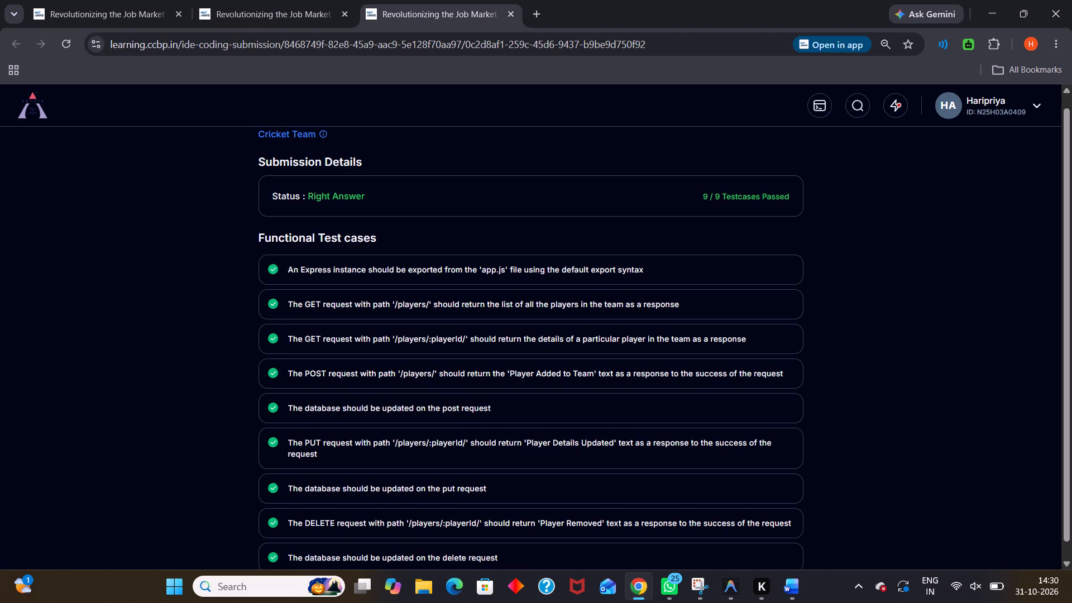
{"action": "left_click", "coordinate": [516, 28]}
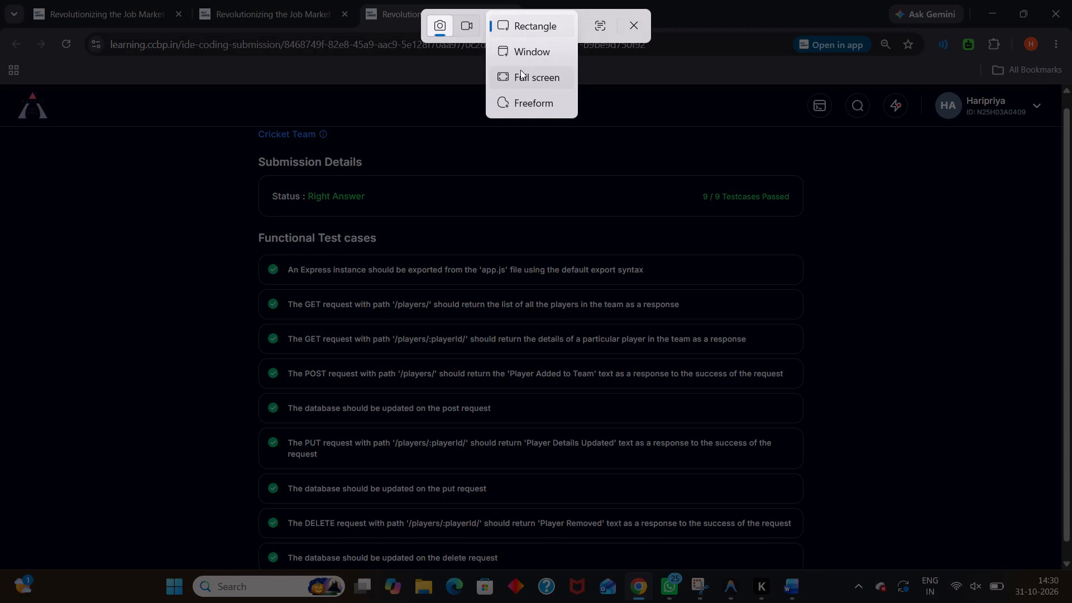
{"action": "left_click", "coordinate": [521, 71]}
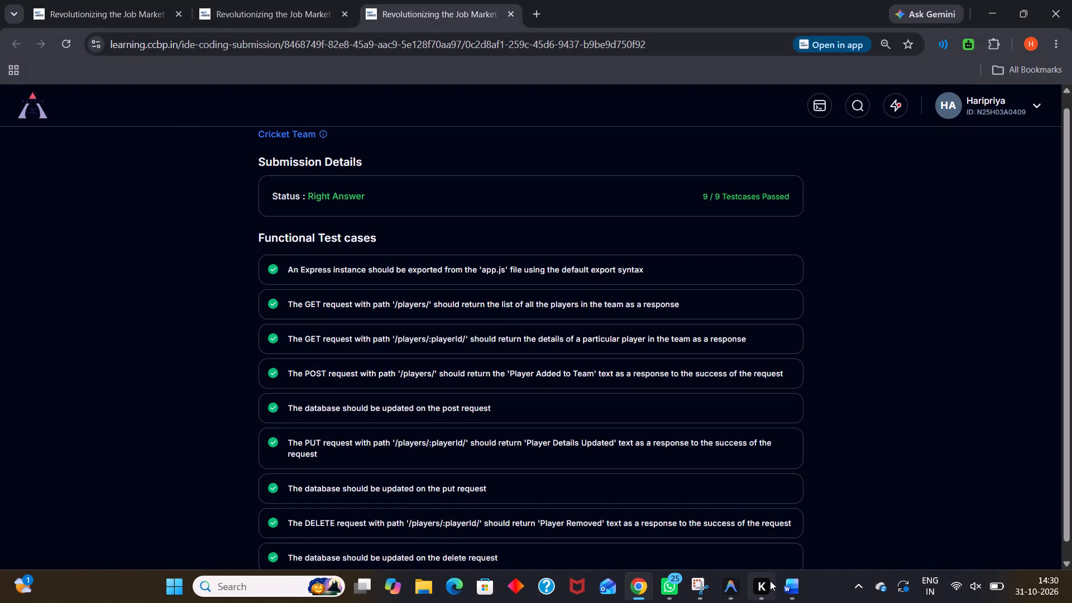
Switch to the Word lab report and paste the submission details screenshot directly below the IDE screenshot.
{"action": "left_click", "coordinate": [830, 528]}
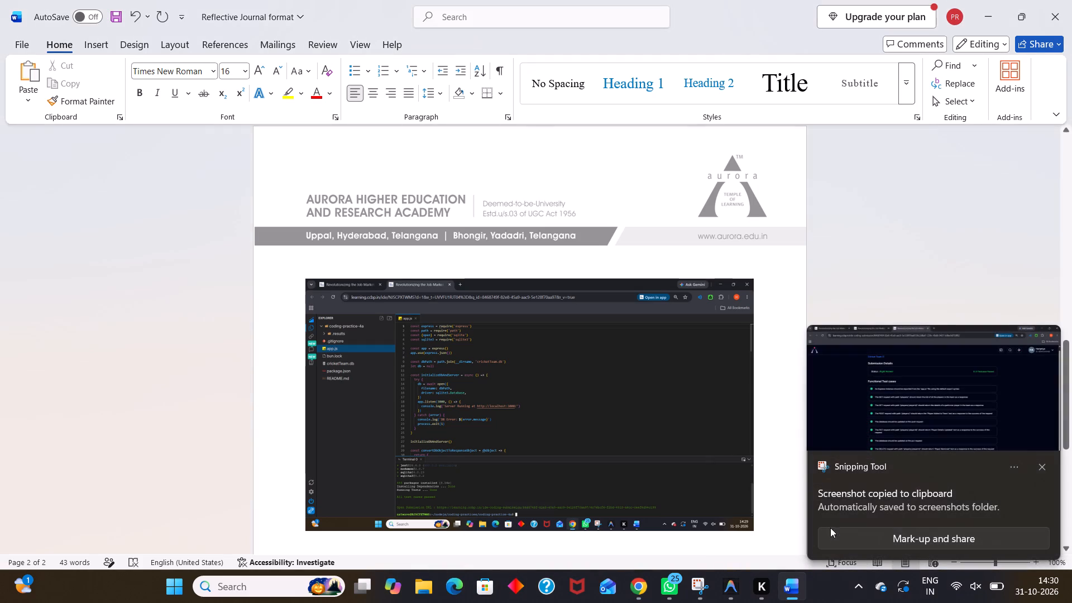
{"action": "left_click", "coordinate": [777, 528]}
{"action": "key", "text": "ctrl+v"}
{"action": "scroll", "coordinate": [602, 461], "scroll_direction": "down", "scroll_amount": 12}
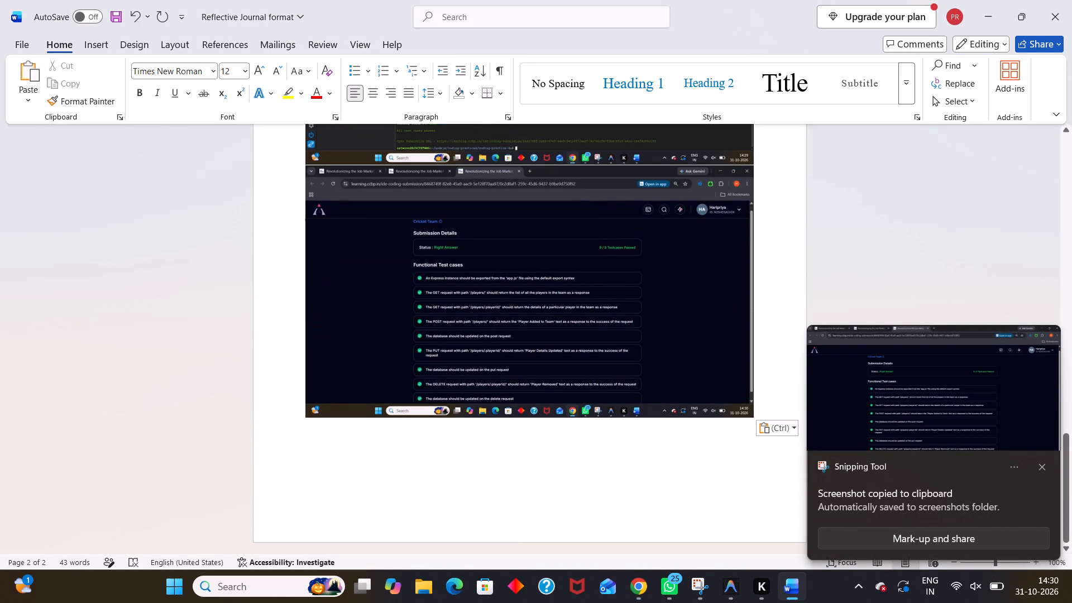
Add six new lines below the submission details screenshot, continuing onto page 3.
{"action": "key", "text": "Return"}
{"action": "key", "text": "Return"}
{"action": "key", "text": "Return"}
{"action": "key", "text": "Return"}
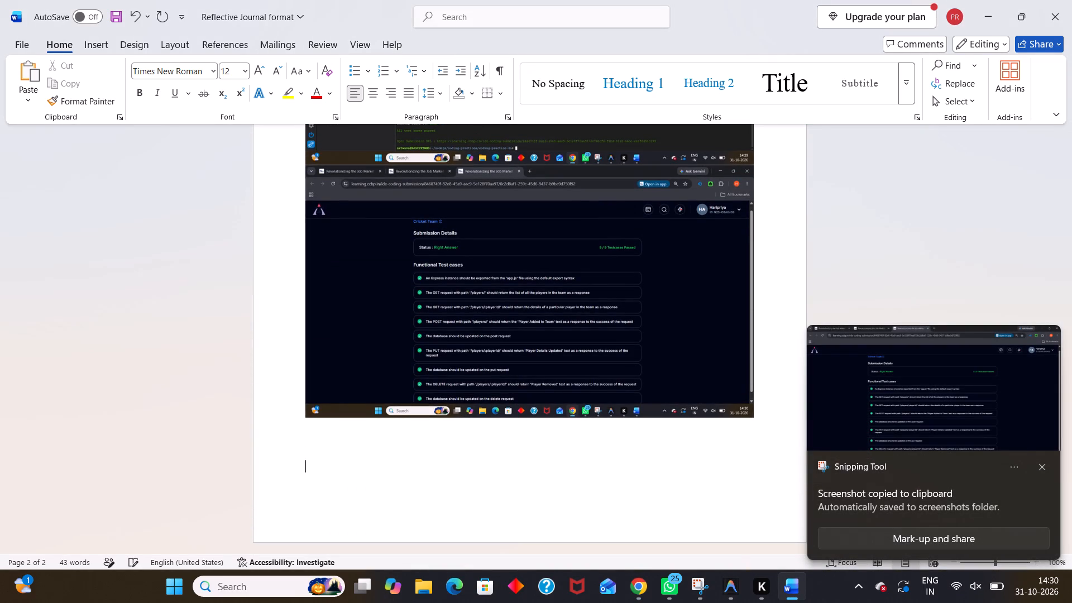
{"action": "key", "text": "Return"}
{"action": "key", "text": "Return"}
{"action": "key", "text": "Return"}
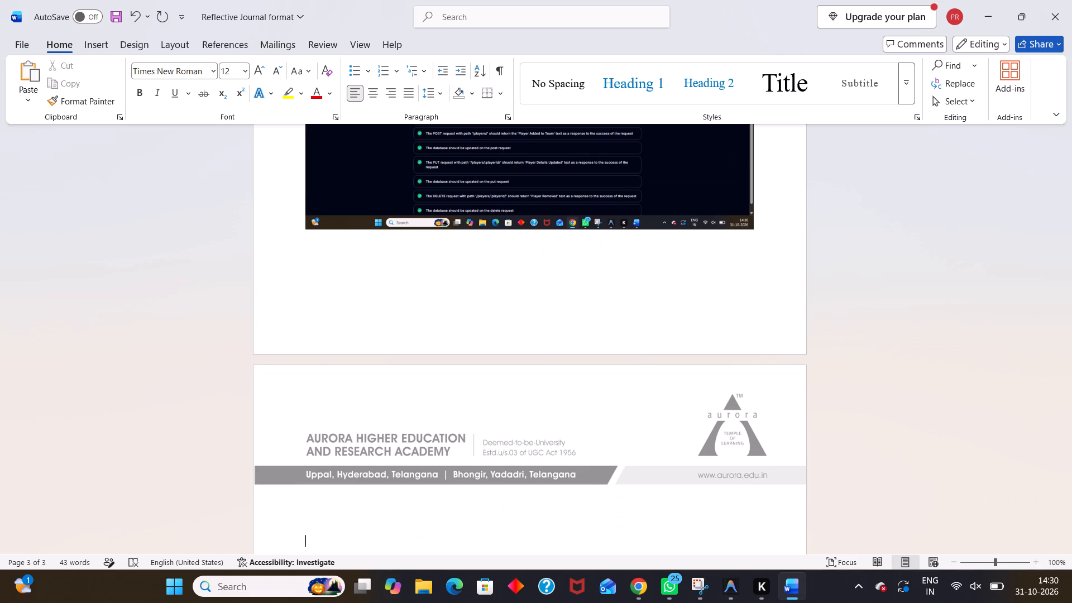
{"action": "key", "text": "BackSpace"}
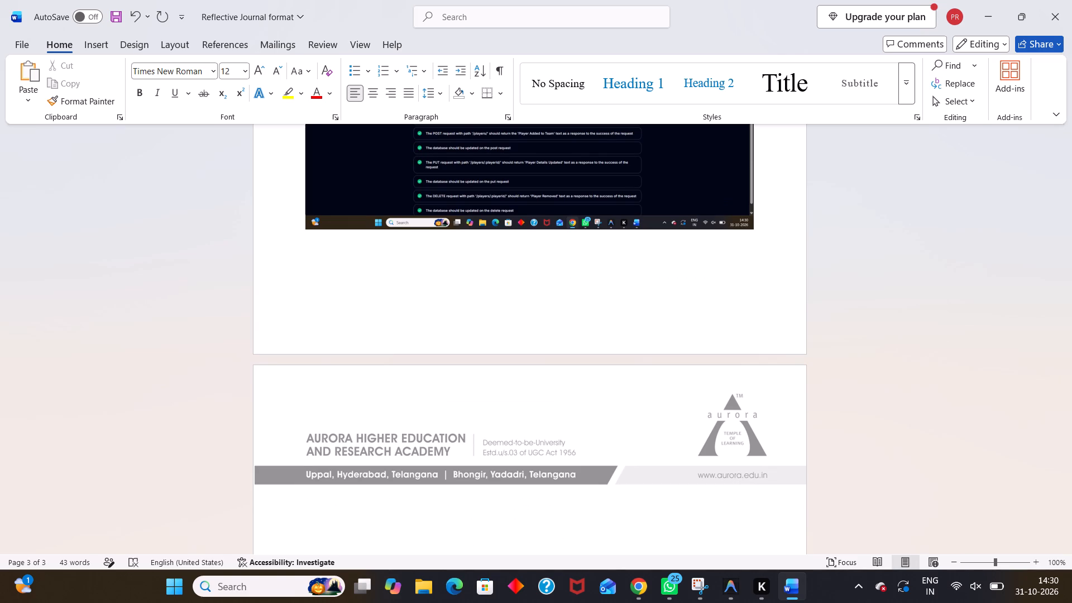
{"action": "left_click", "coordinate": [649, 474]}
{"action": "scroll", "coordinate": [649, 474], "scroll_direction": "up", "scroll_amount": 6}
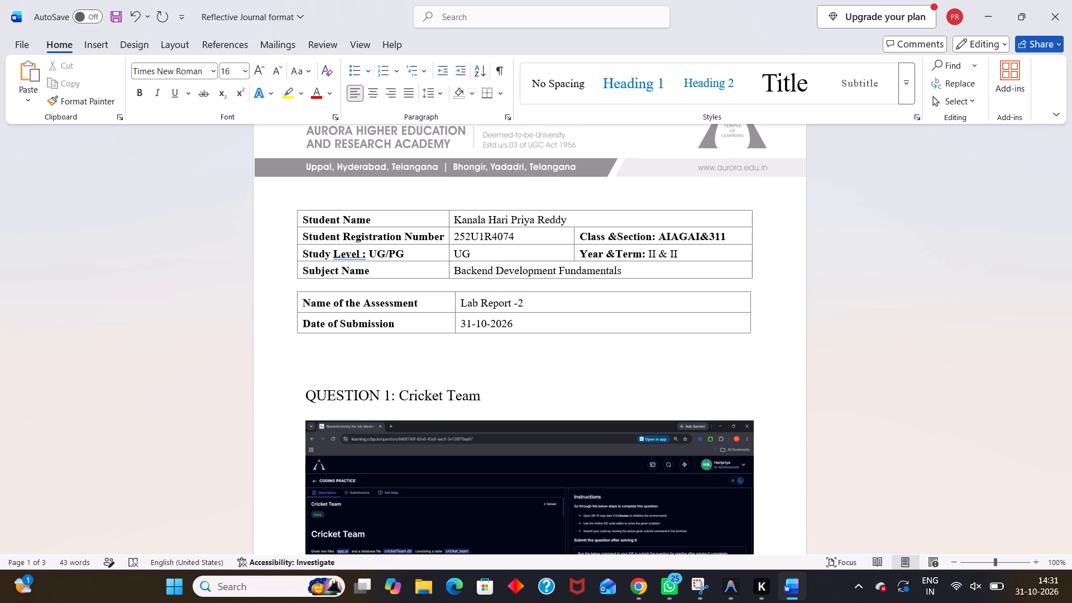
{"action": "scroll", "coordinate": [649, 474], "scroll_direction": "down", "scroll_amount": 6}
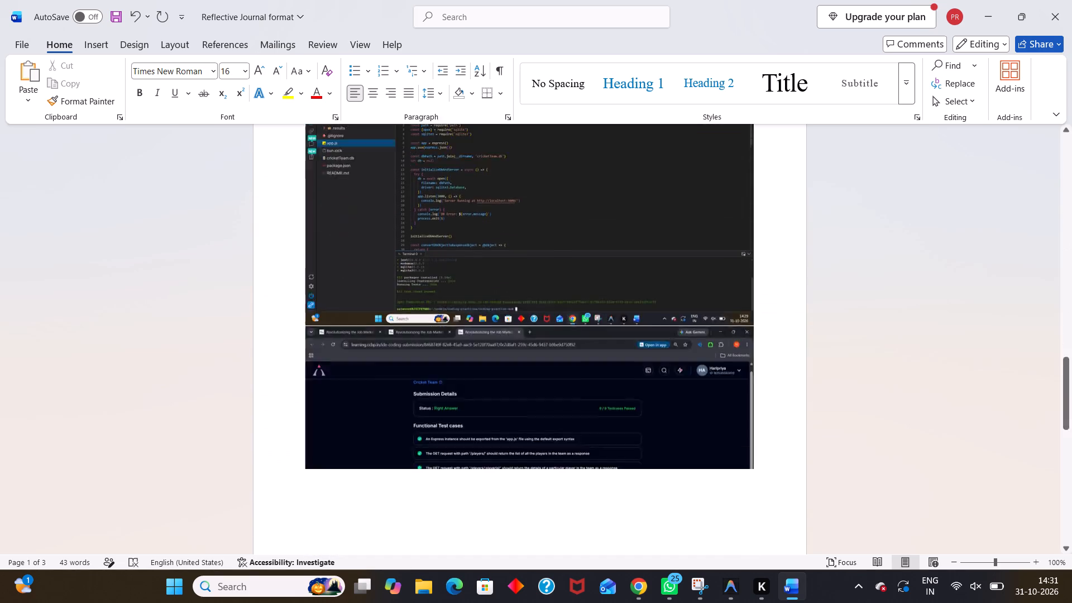
Enter the heading "QUESTION 2:" at the top of page 3 of the lab report.
{"action": "scroll", "coordinate": [649, 474], "scroll_direction": "down", "scroll_amount": 1}
{"action": "type", "text": "QU"}
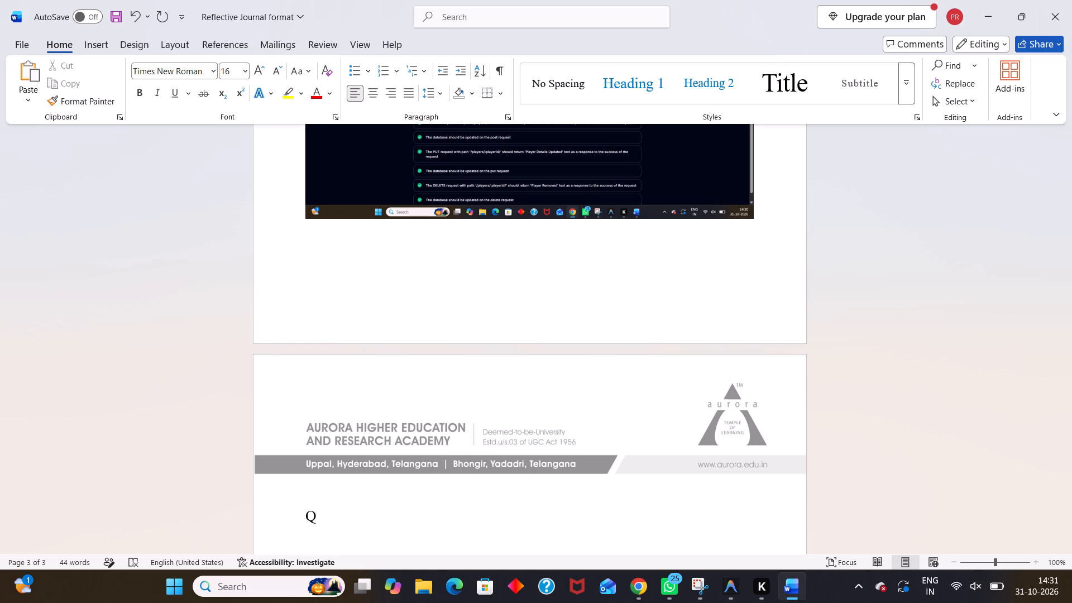
{"action": "type", "text": "UESTI"}
{"action": "type", "text": "ON 2"}
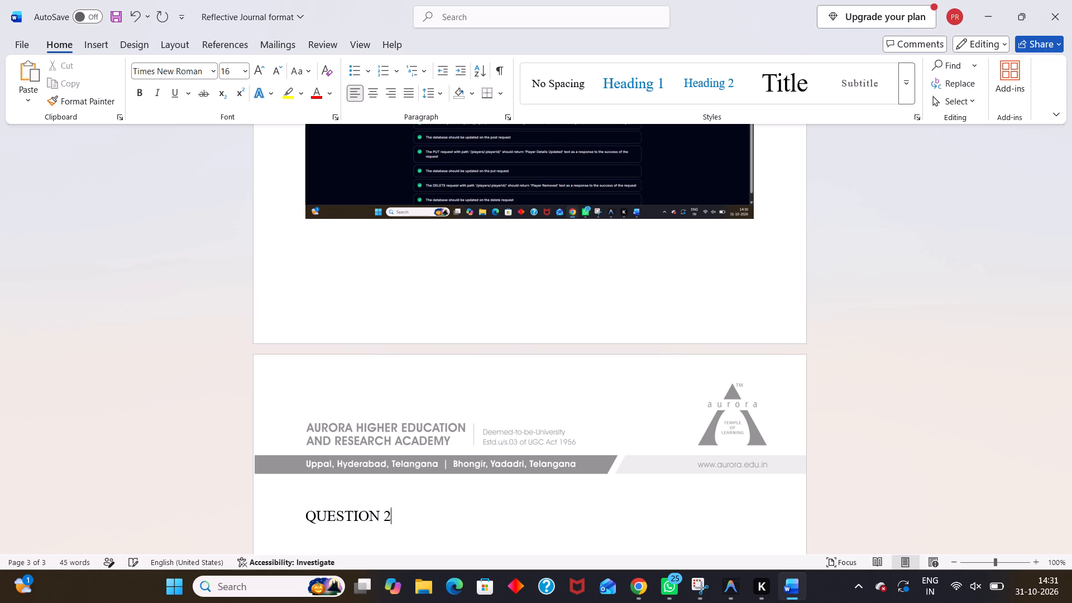
{"action": "key", "text": "semicolon"}
{"action": "key", "text": "BackSpace"}
{"action": "key", "text": "shift+colon"}
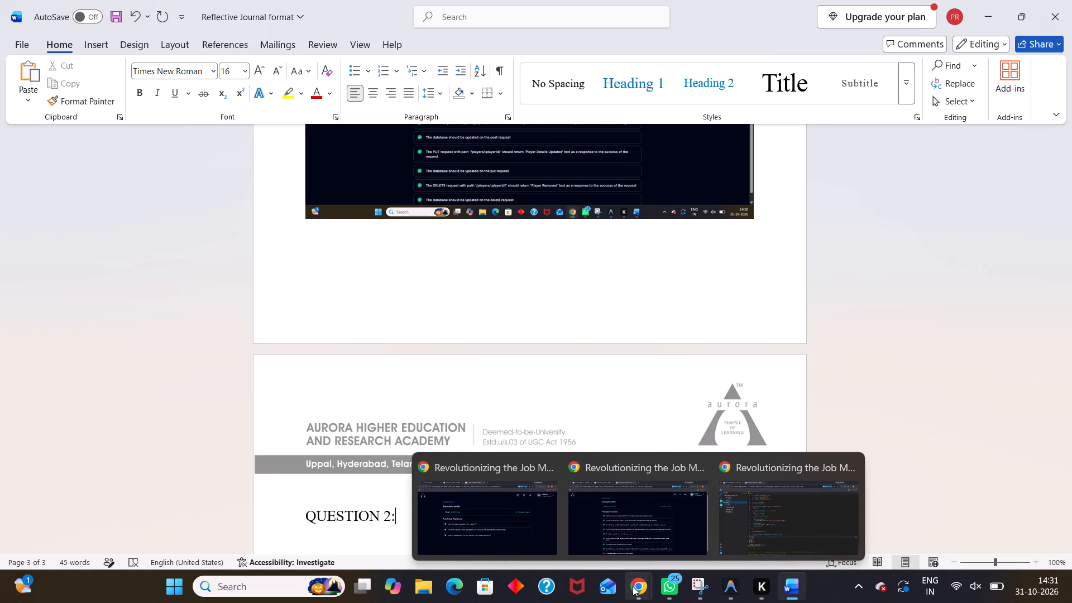
Switch to Chrome, close the Cricket Team IDE and submission tabs, and open the Movies question from the coding practice list.
{"action": "left_click", "coordinate": [559, 473]}
{"action": "left_click_drag", "start_coordinate": [380, 481], "coordinate": [635, 586]}
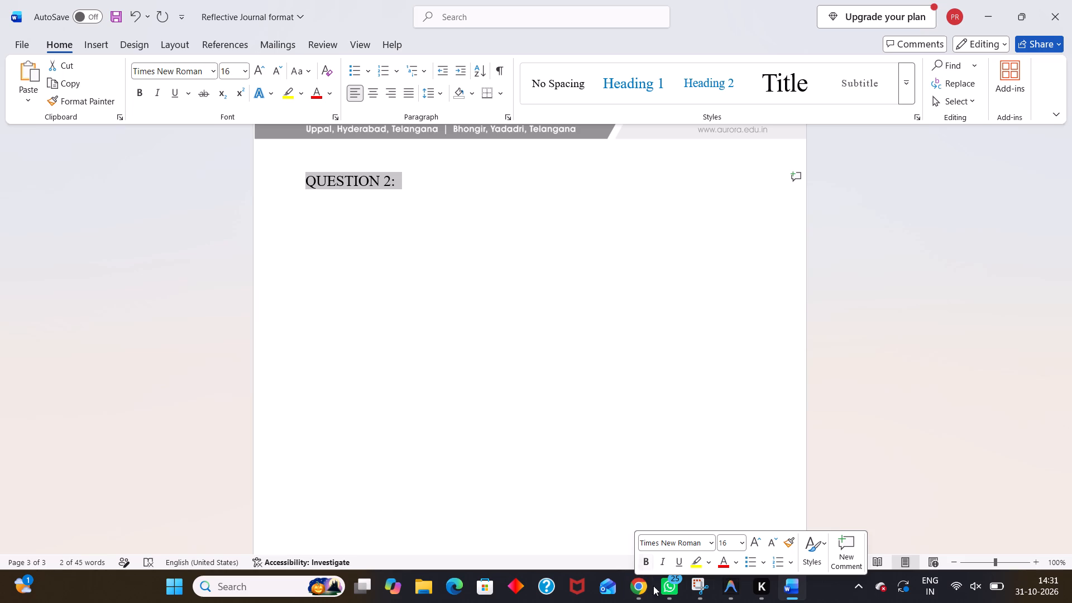
{"action": "left_click", "coordinate": [618, 535]}
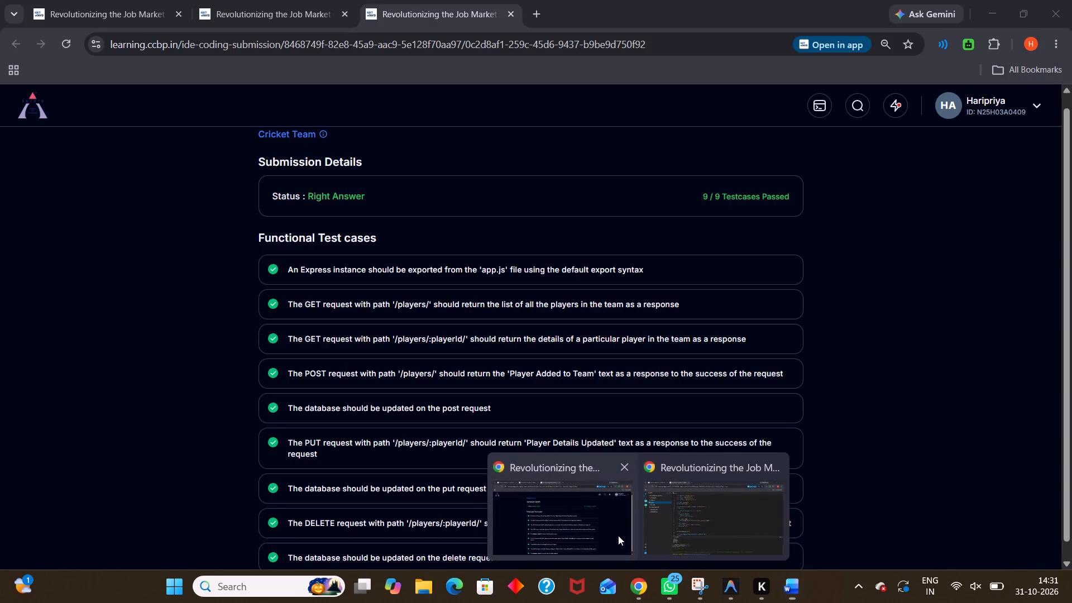
{"action": "left_click", "coordinate": [259, 0]}
{"action": "left_click", "coordinate": [64, 0]}
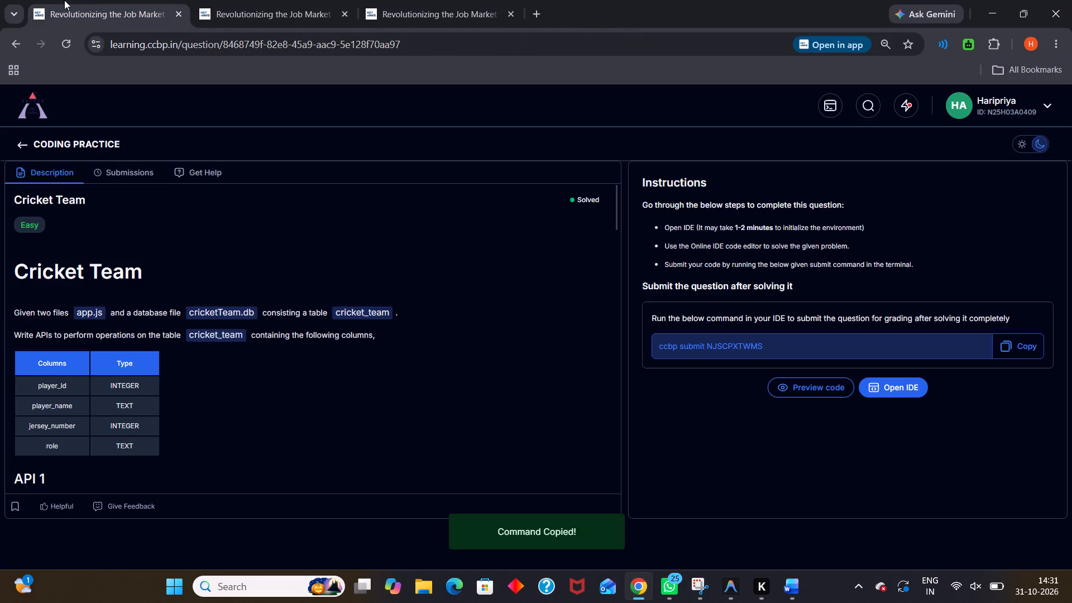
{"action": "left_click", "coordinate": [24, 37]}
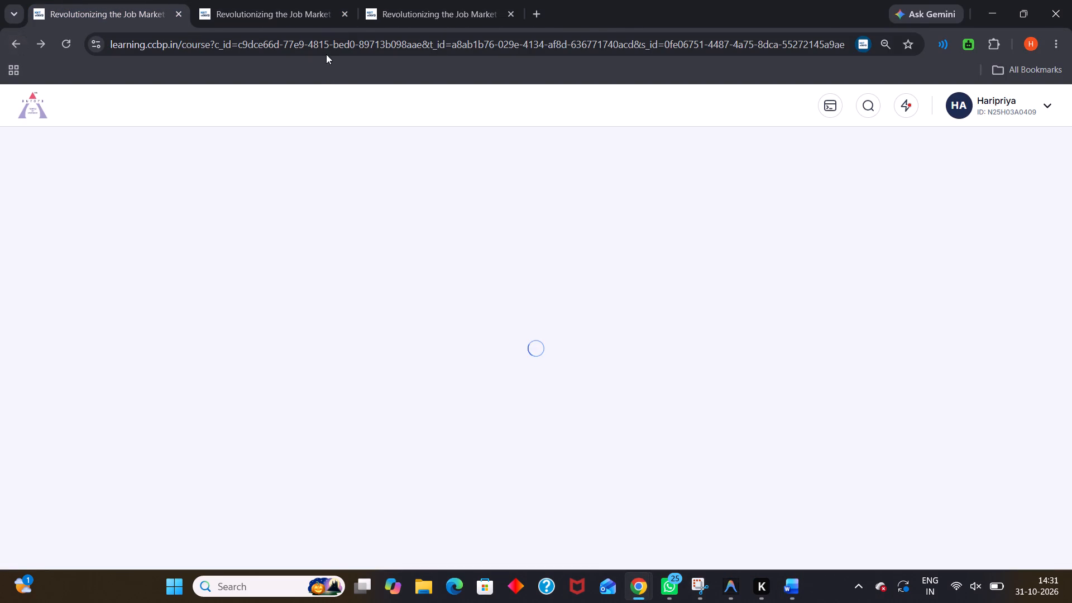
{"action": "left_click", "coordinate": [352, 12]}
{"action": "left_click", "coordinate": [341, 12]}
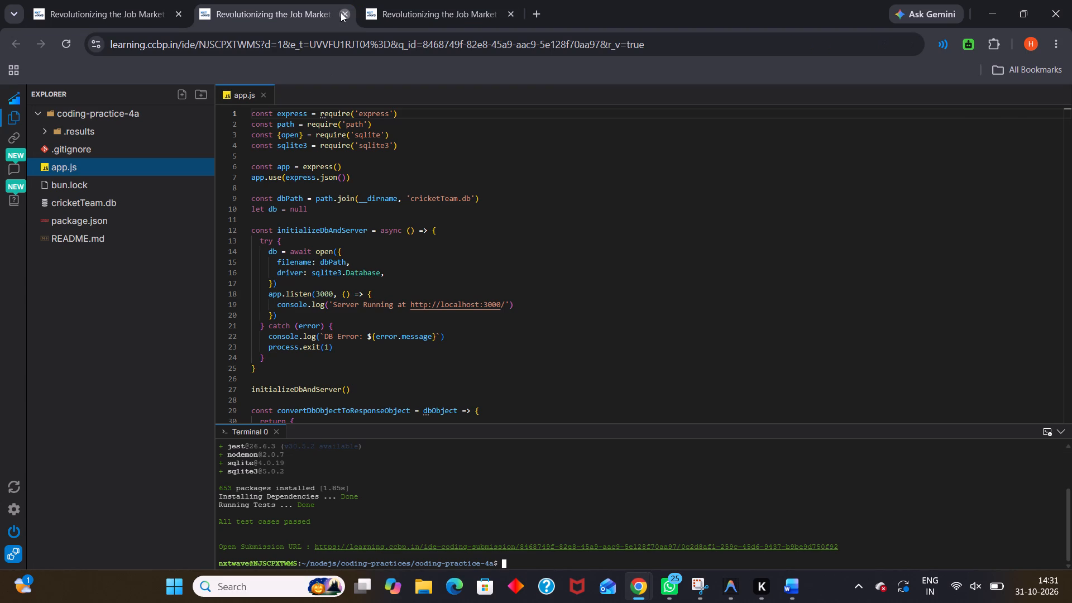
{"action": "left_click", "coordinate": [341, 12]}
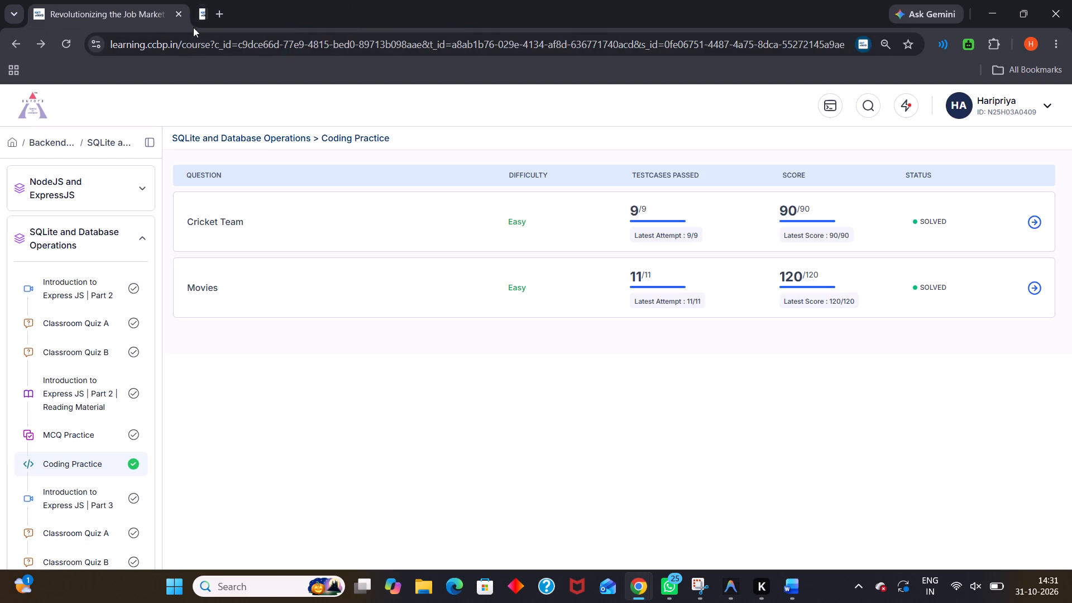
{"action": "left_click", "coordinate": [929, 293]}
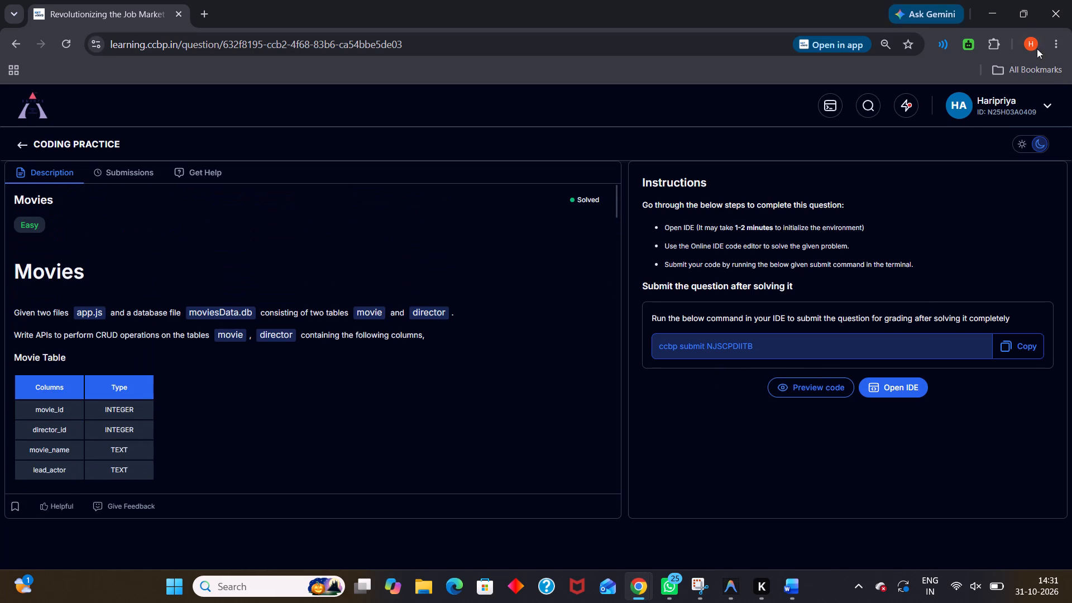
Capture a full-screen screenshot of the Movies question page at 75% page zoom.
{"action": "left_click", "coordinate": [1071, 52]}
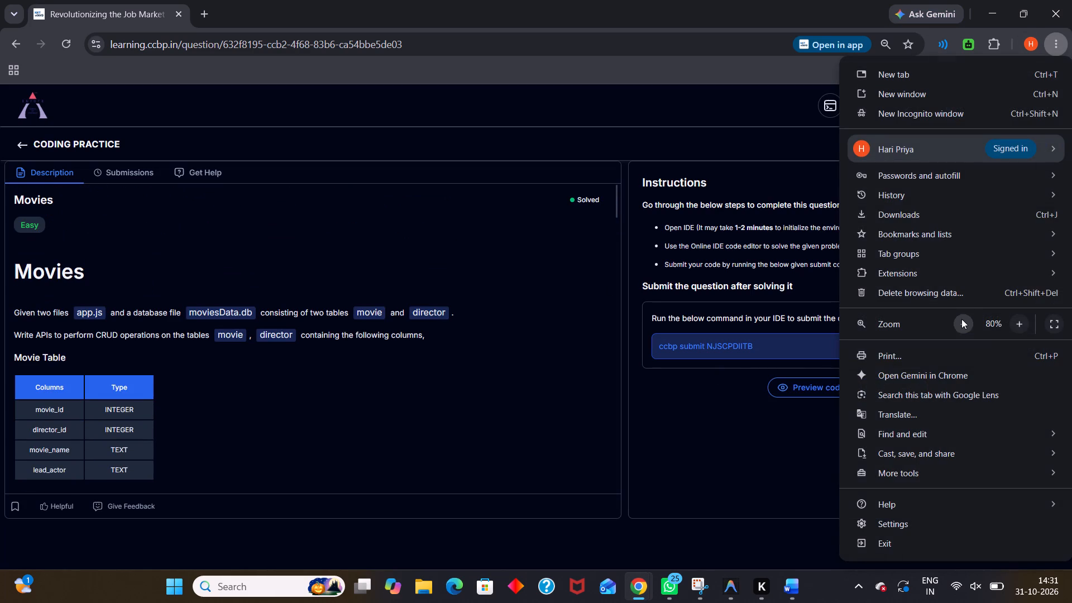
{"action": "left_click", "coordinate": [961, 323]}
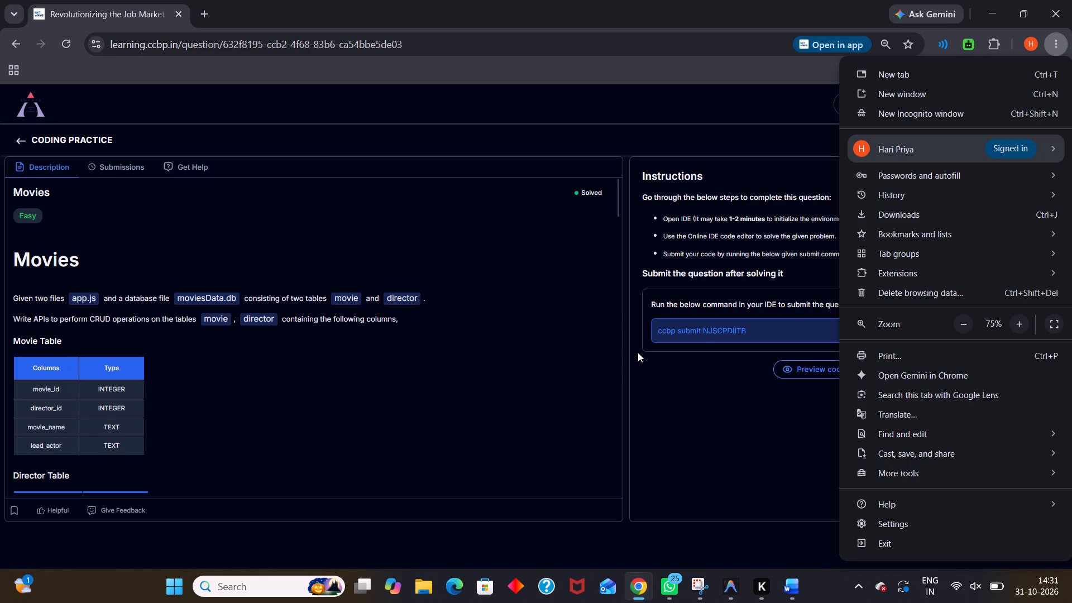
{"action": "left_click", "coordinate": [638, 352]}
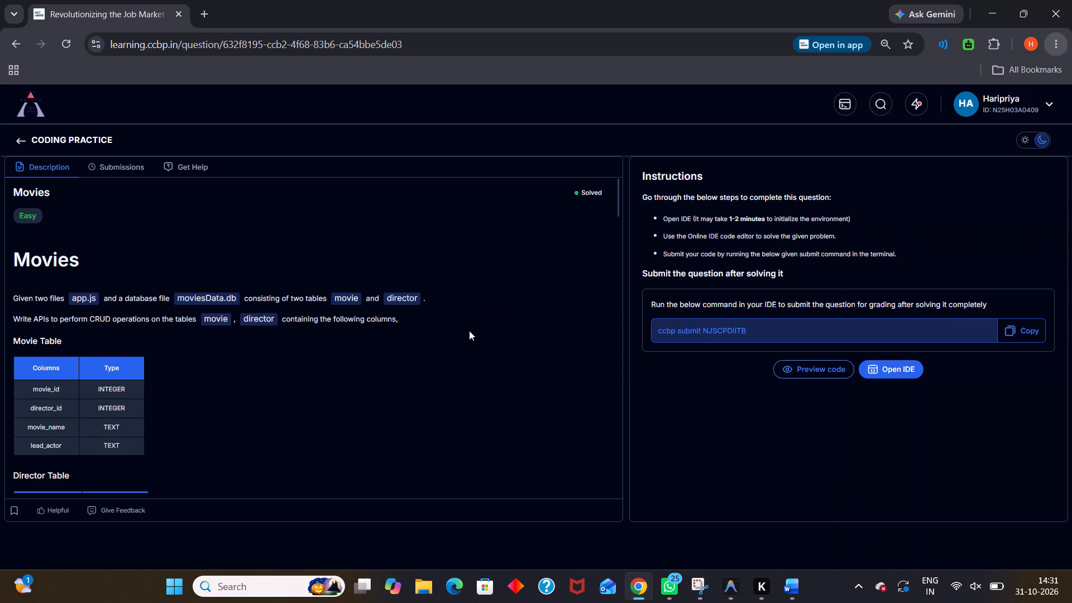
{"action": "left_click", "coordinate": [467, 332]}
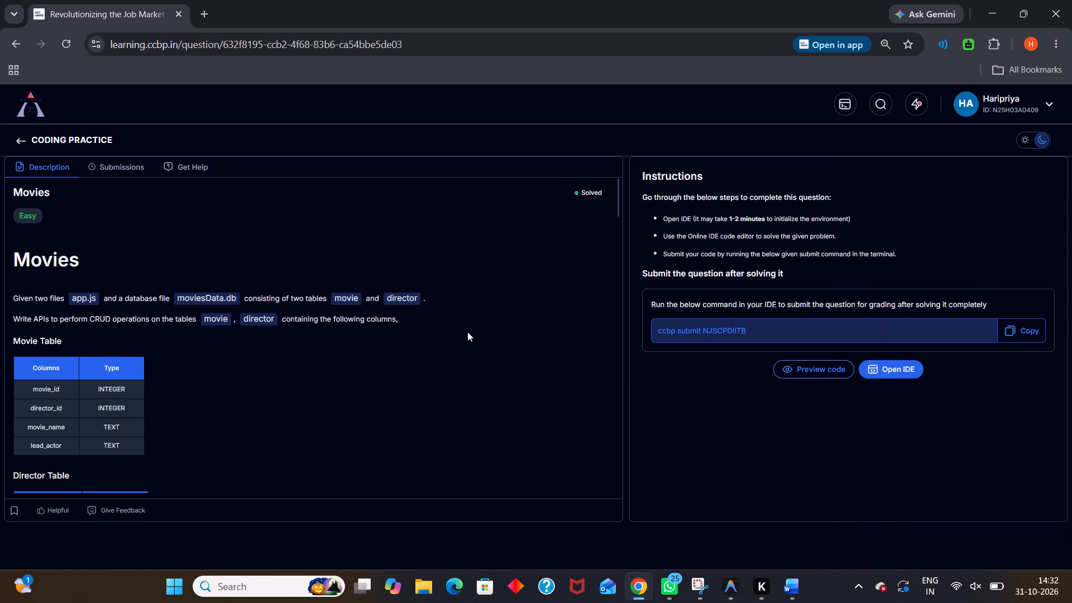
{"action": "key", "text": "Print"}
{"action": "left_click", "coordinate": [515, 21]}
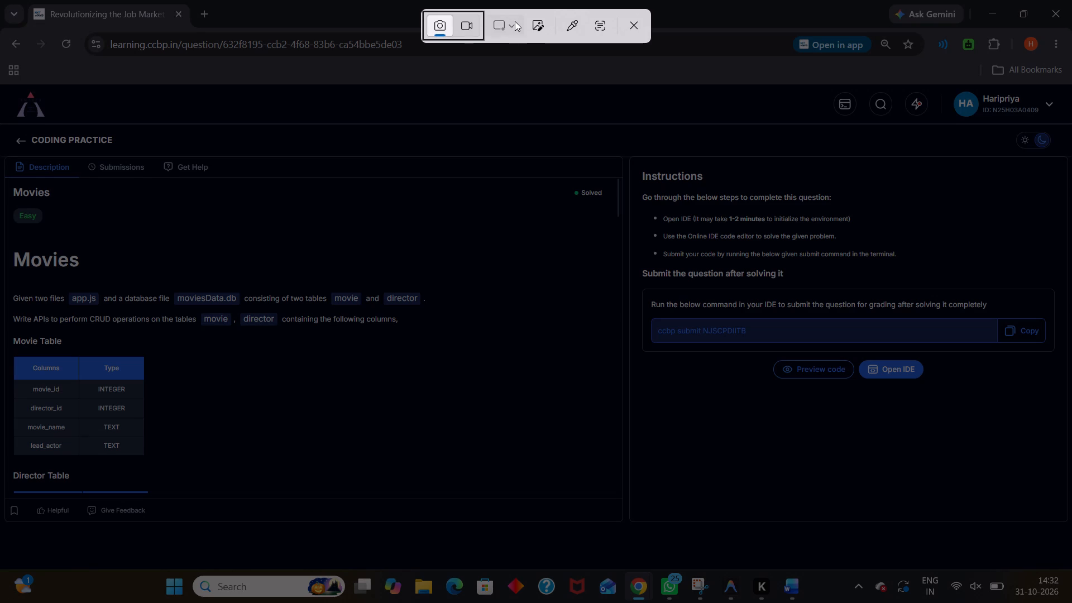
{"action": "left_click", "coordinate": [513, 86]}
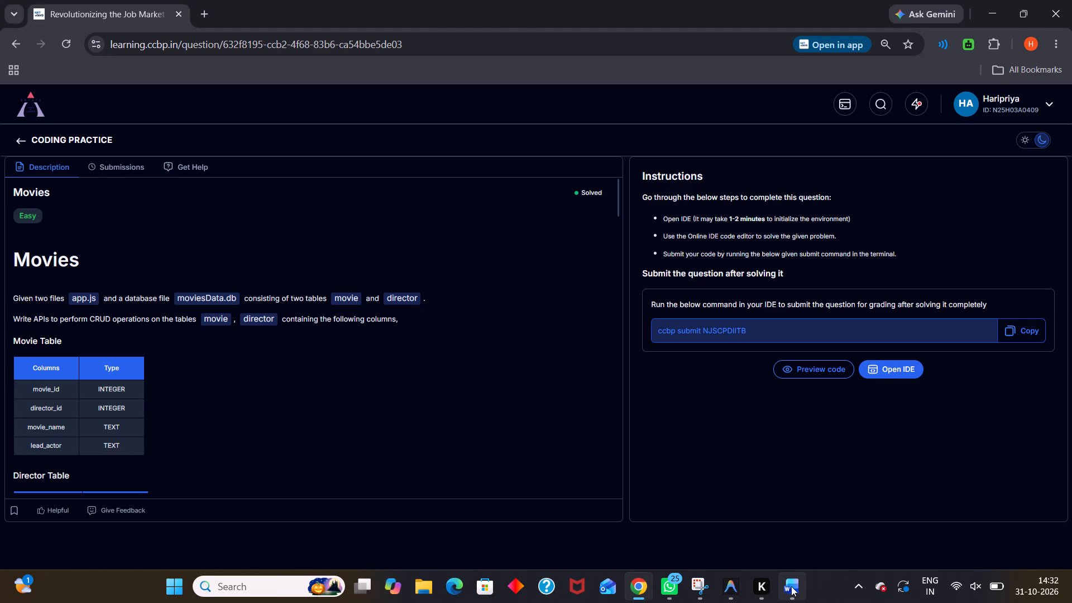
Switch to the Word report, add "Movies" to the Question 2 heading, and paste the question screenshot below it.
{"action": "left_click", "coordinate": [797, 540]}
{"action": "left_click", "coordinate": [433, 192]}
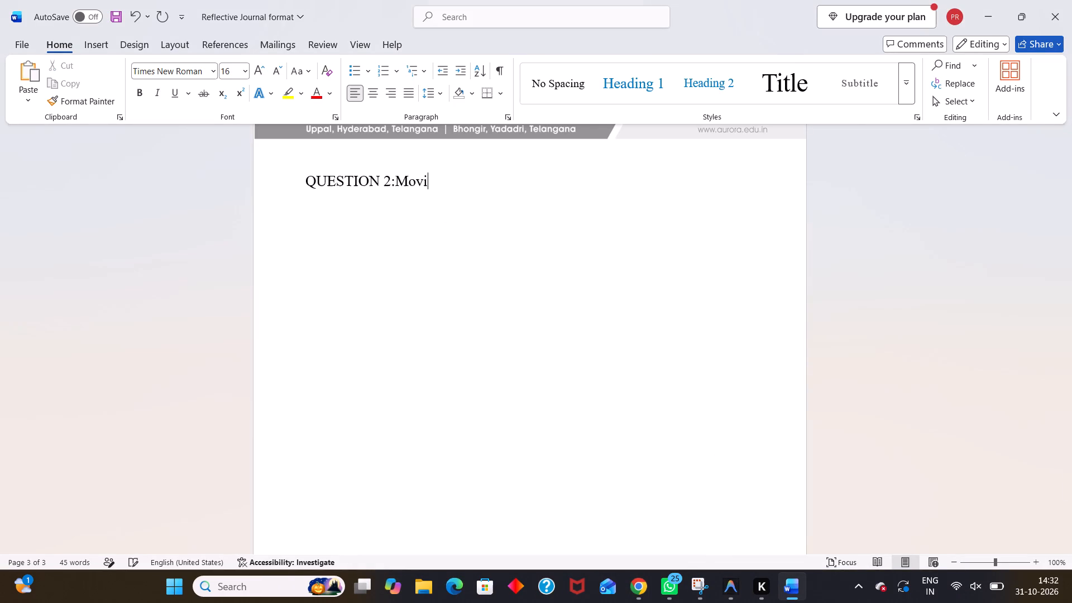
{"action": "key", "text": "Return"}
{"action": "key", "text": "Return"}
{"action": "key", "text": "ctrl+v"}
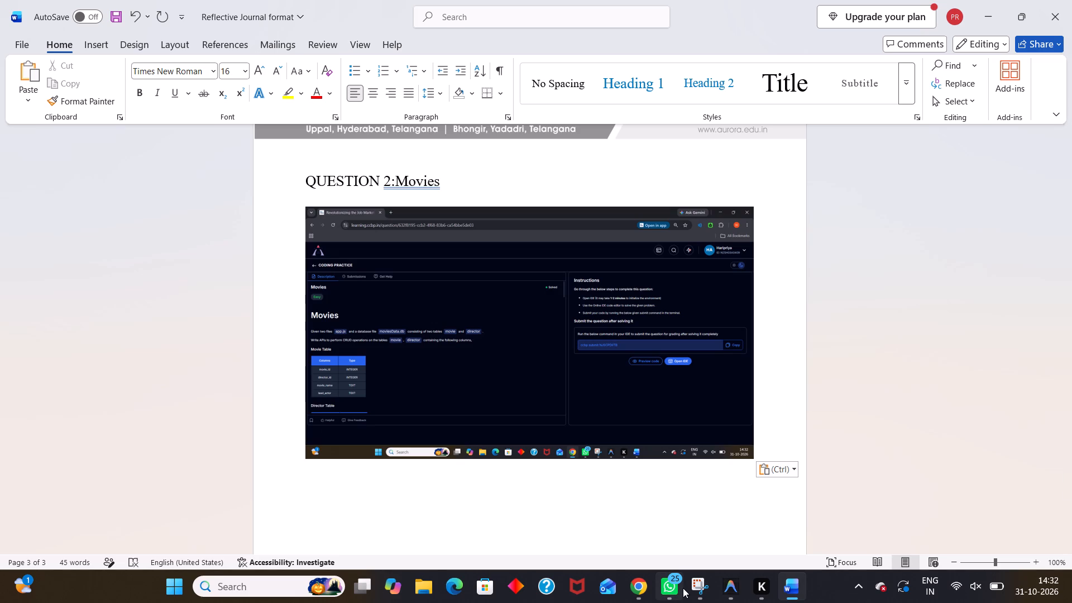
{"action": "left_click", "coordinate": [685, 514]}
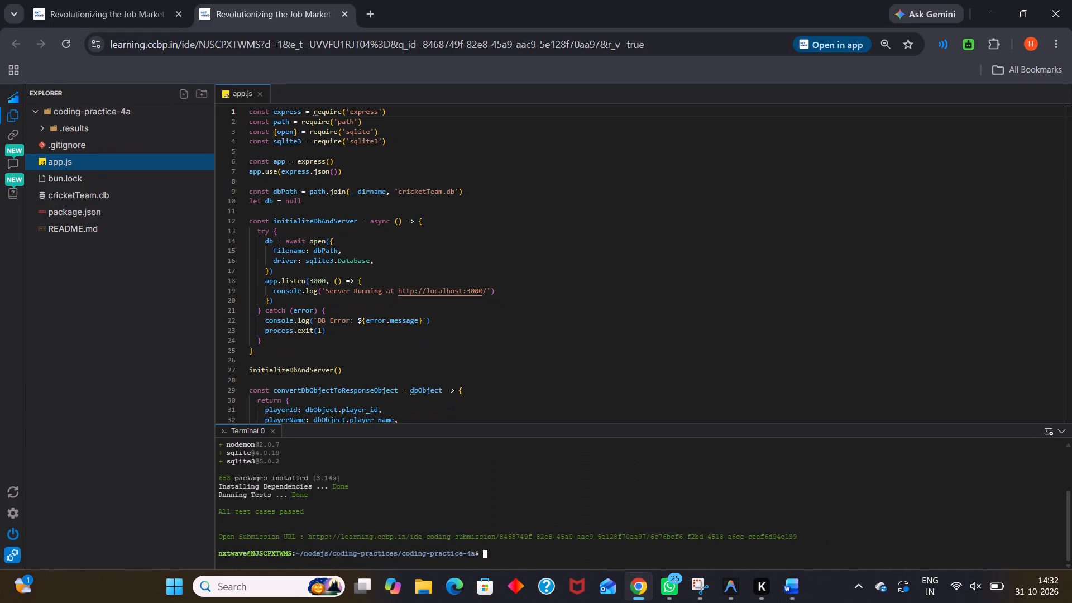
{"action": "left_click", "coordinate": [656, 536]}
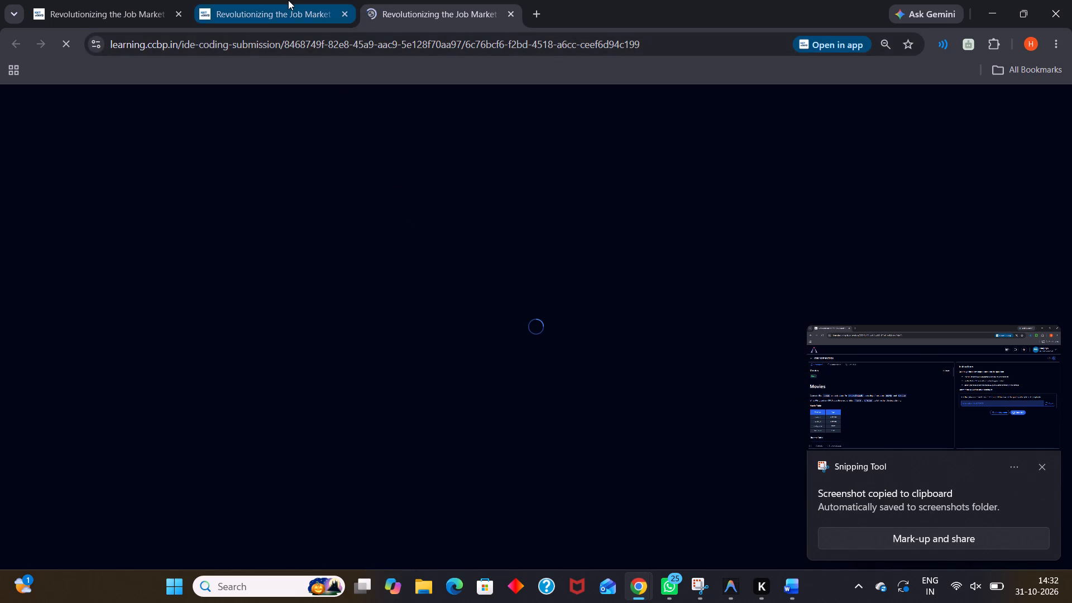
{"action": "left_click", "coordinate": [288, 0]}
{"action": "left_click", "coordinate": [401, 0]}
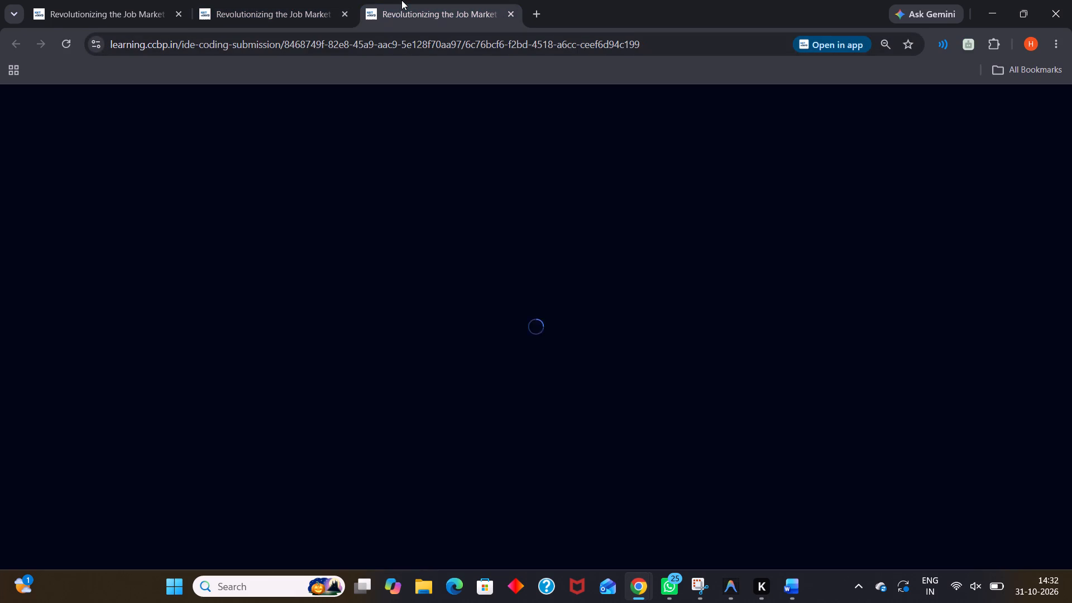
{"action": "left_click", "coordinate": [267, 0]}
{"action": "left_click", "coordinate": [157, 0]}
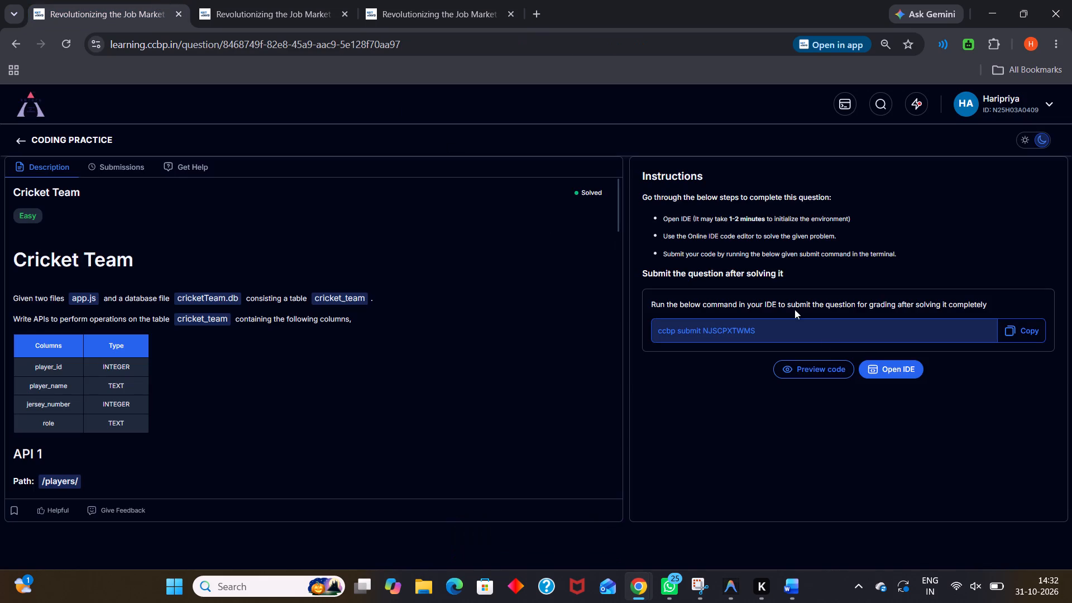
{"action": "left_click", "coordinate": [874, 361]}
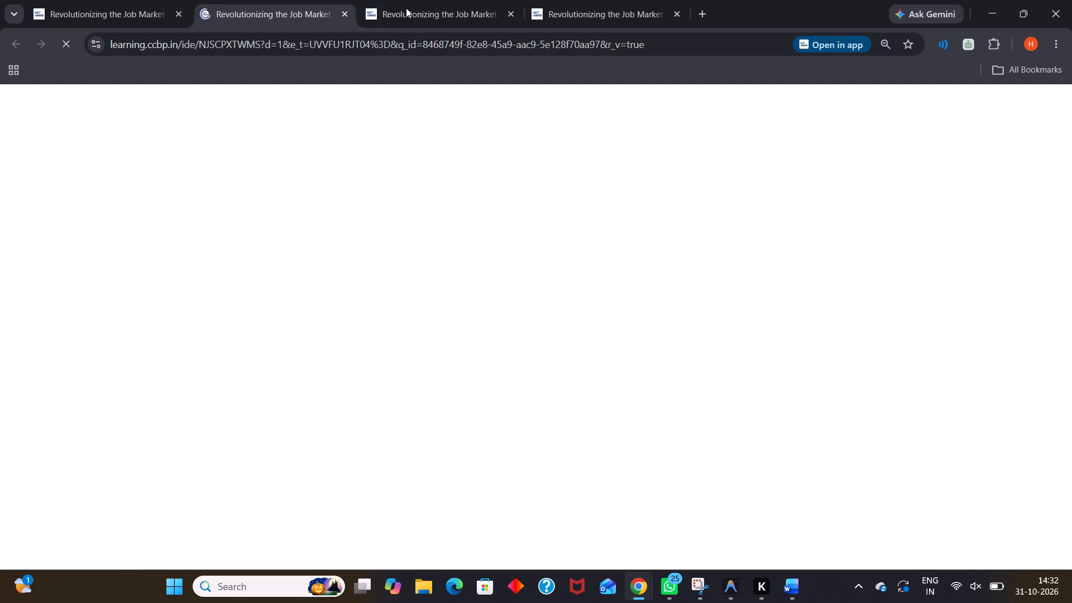
Detach the Cricket Team question tab into its own window and close the leftover Cricket Team IDE and submission tabs.
{"action": "left_click", "coordinate": [442, 0]}
{"action": "left_click_drag", "start_coordinate": [73, 0], "coordinate": [8, 42]}
{"action": "left_click", "coordinate": [8, 42]}
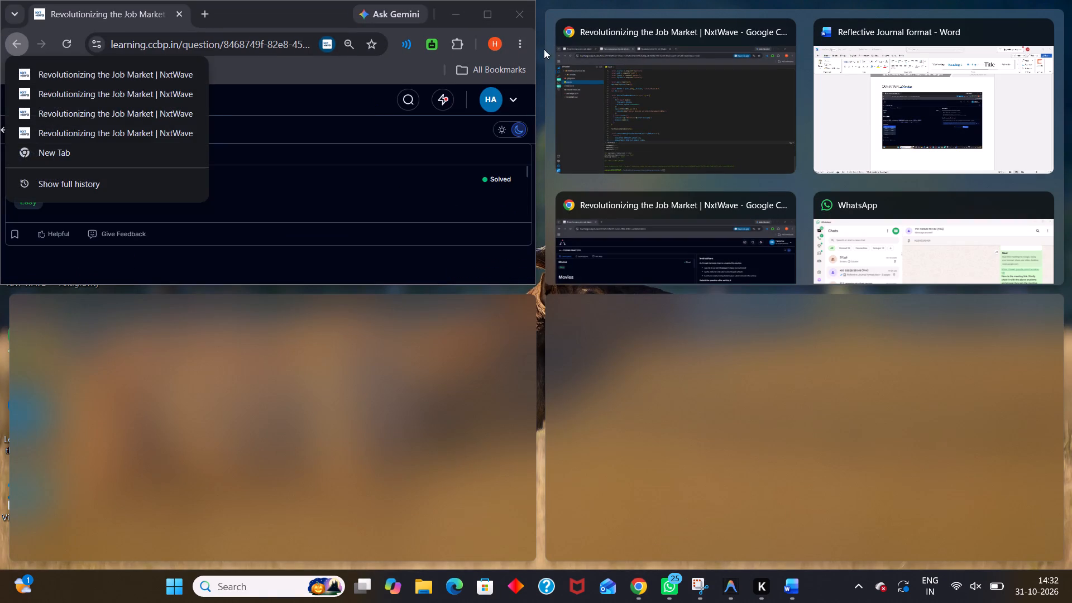
{"action": "left_click", "coordinate": [511, 13]}
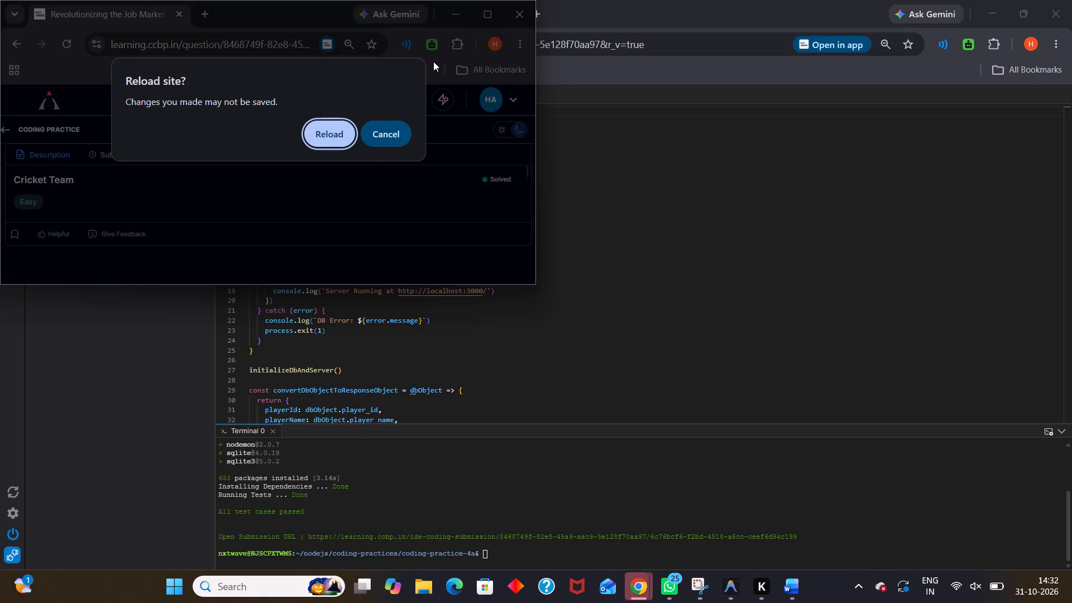
{"action": "left_click", "coordinate": [322, 138]}
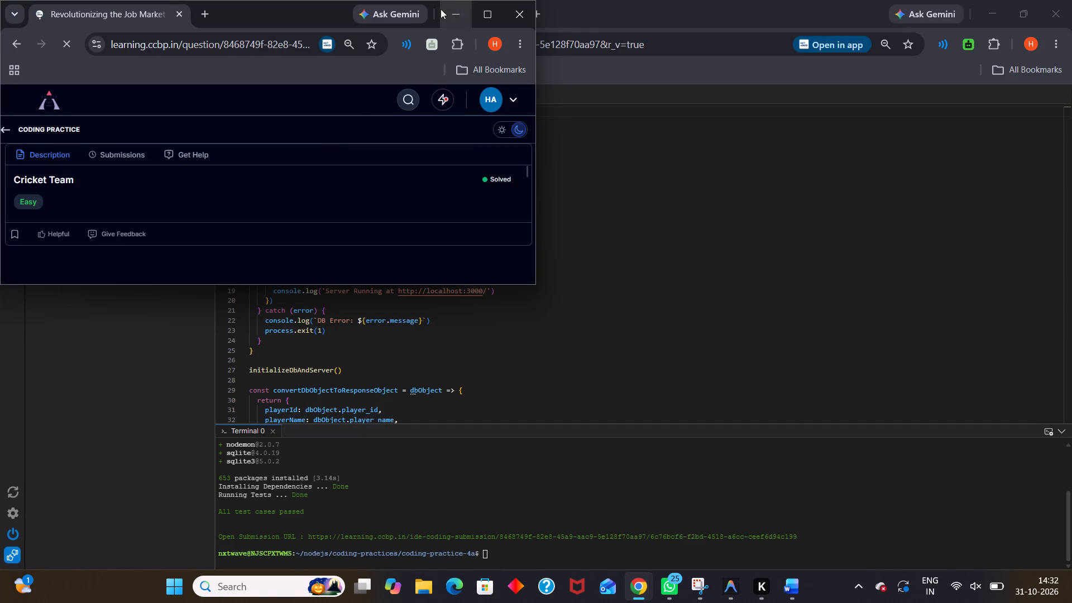
{"action": "left_click", "coordinate": [441, 9]}
{"action": "left_click", "coordinate": [511, 12]}
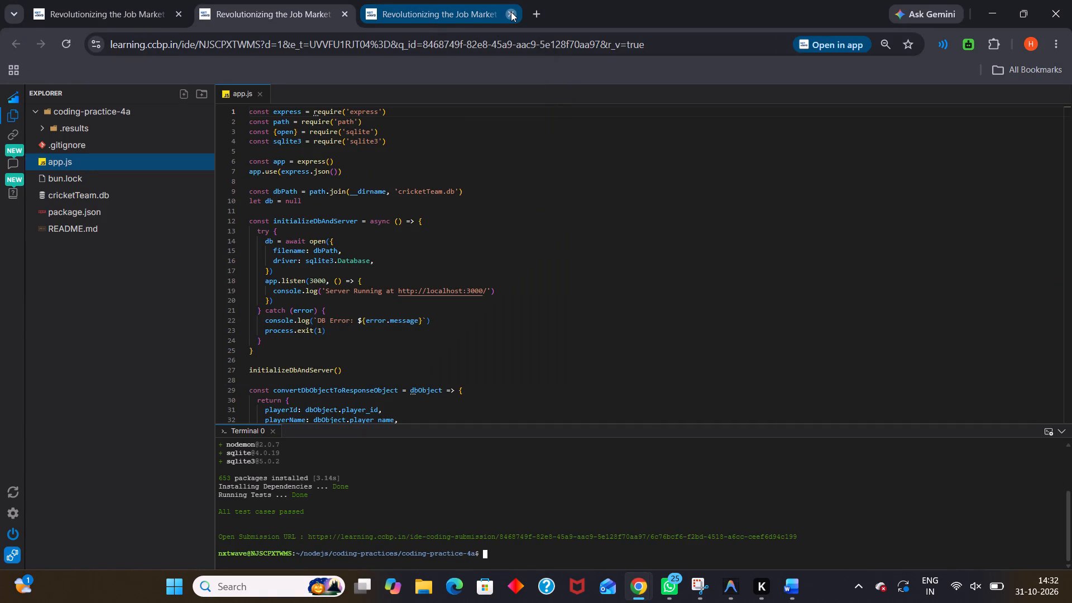
{"action": "left_click", "coordinate": [344, 13]}
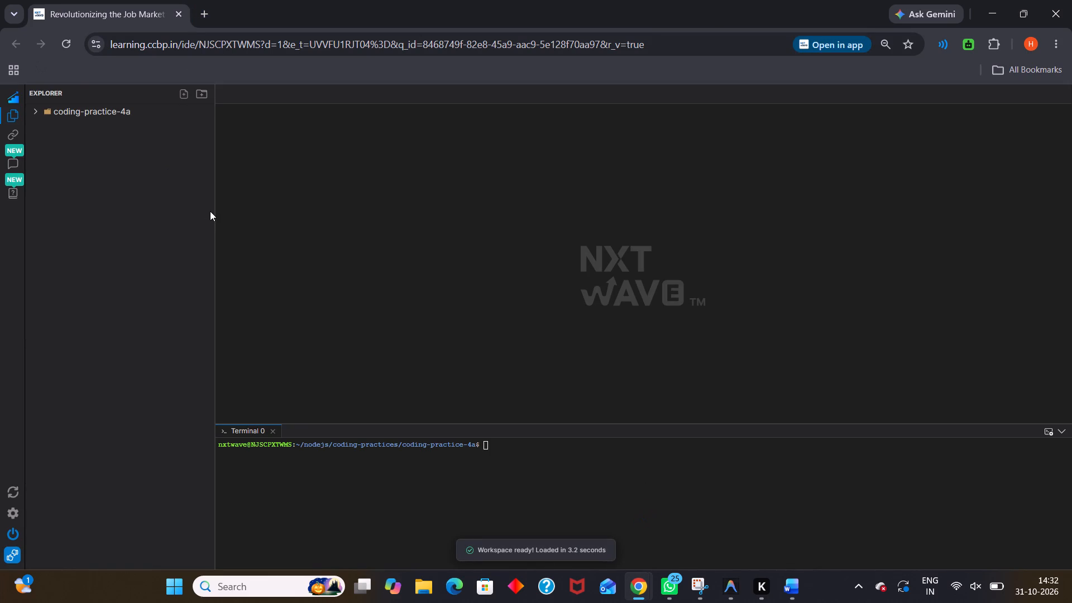
{"action": "left_click", "coordinate": [202, 17]}
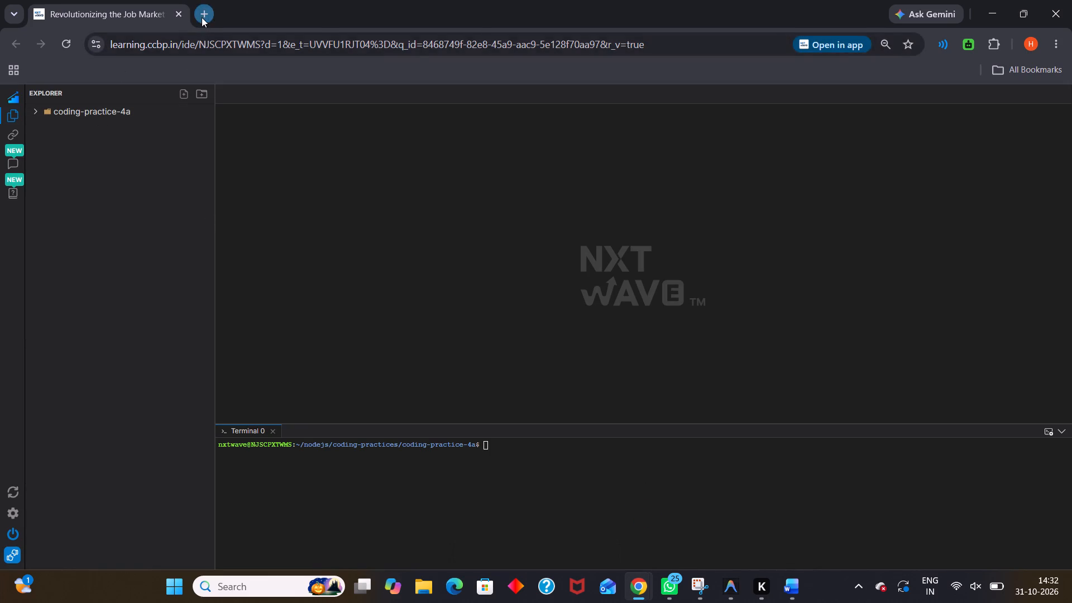
{"action": "left_click", "coordinate": [178, 15]}
{"action": "left_click", "coordinate": [178, 15]}
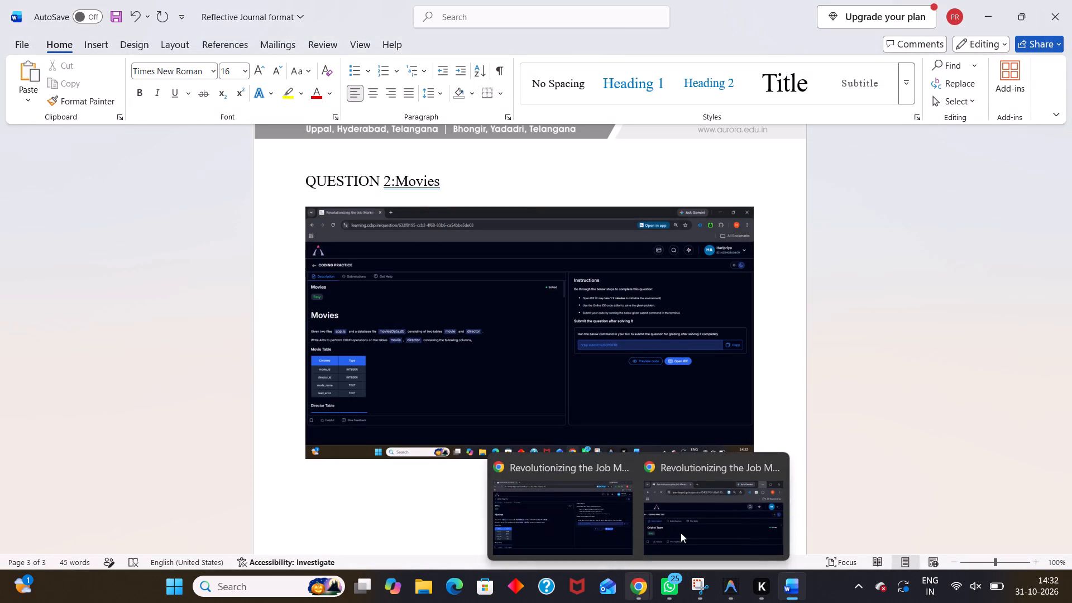
Bring up the detached Cricket Team question window and snap it side by side with the Word report.
{"action": "left_click", "coordinate": [687, 529]}
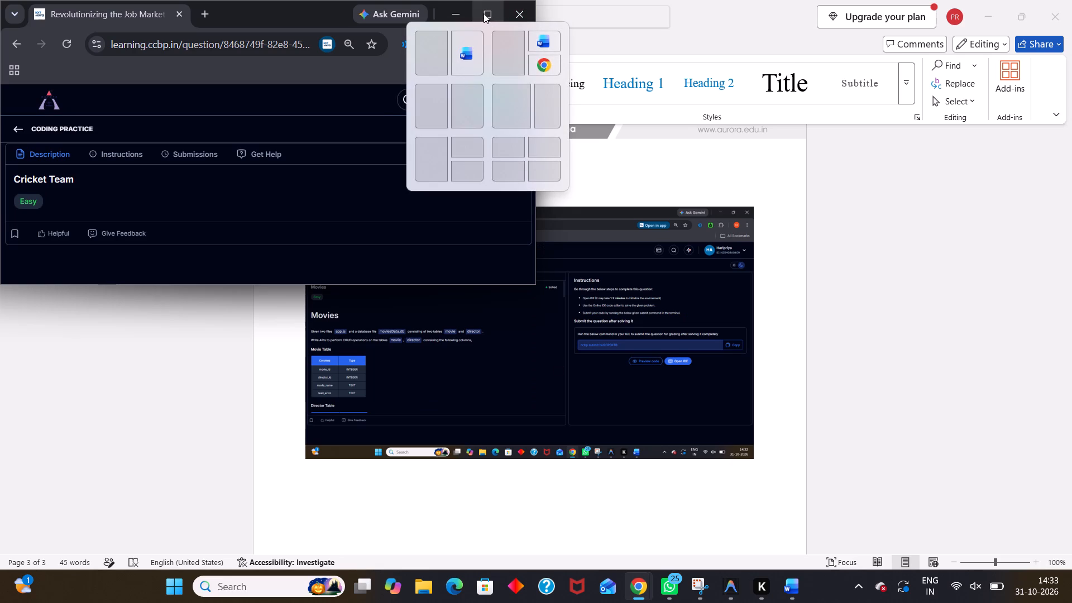
{"action": "left_click", "coordinate": [442, 49]}
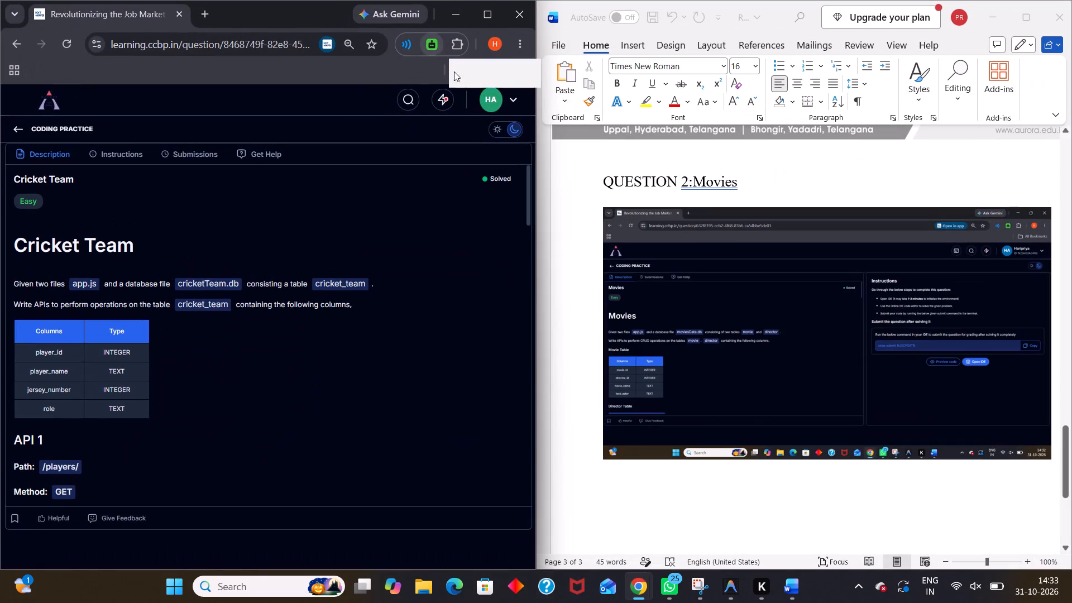
Leave the Cricket Team question and open the Movies question from the coding practice list.
{"action": "scroll", "coordinate": [112, 263], "scroll_direction": "down", "scroll_amount": 3}
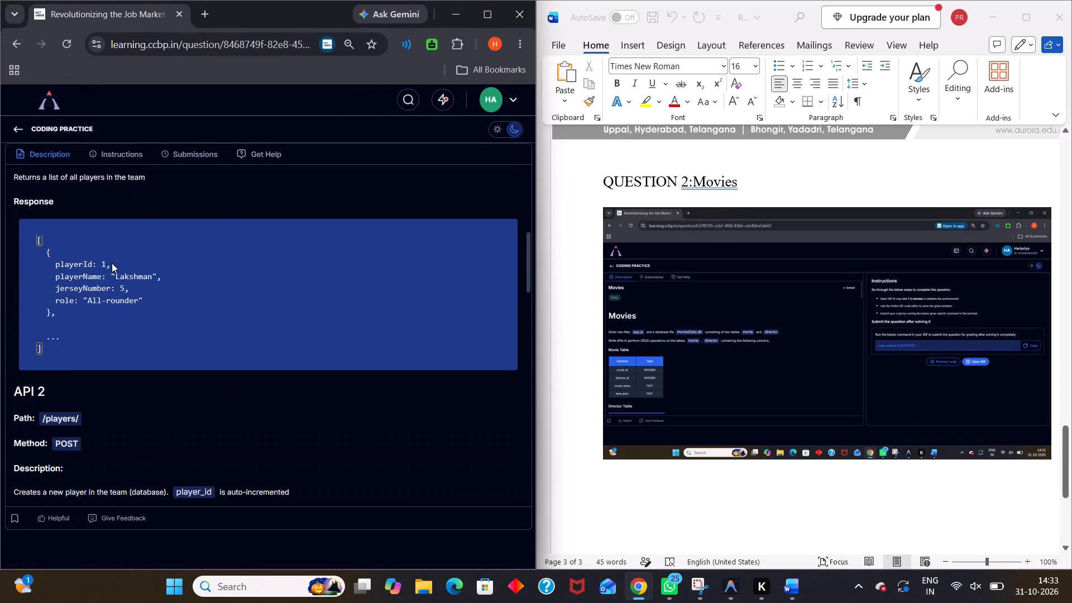
{"action": "scroll", "coordinate": [138, 346], "scroll_direction": "up", "scroll_amount": 2}
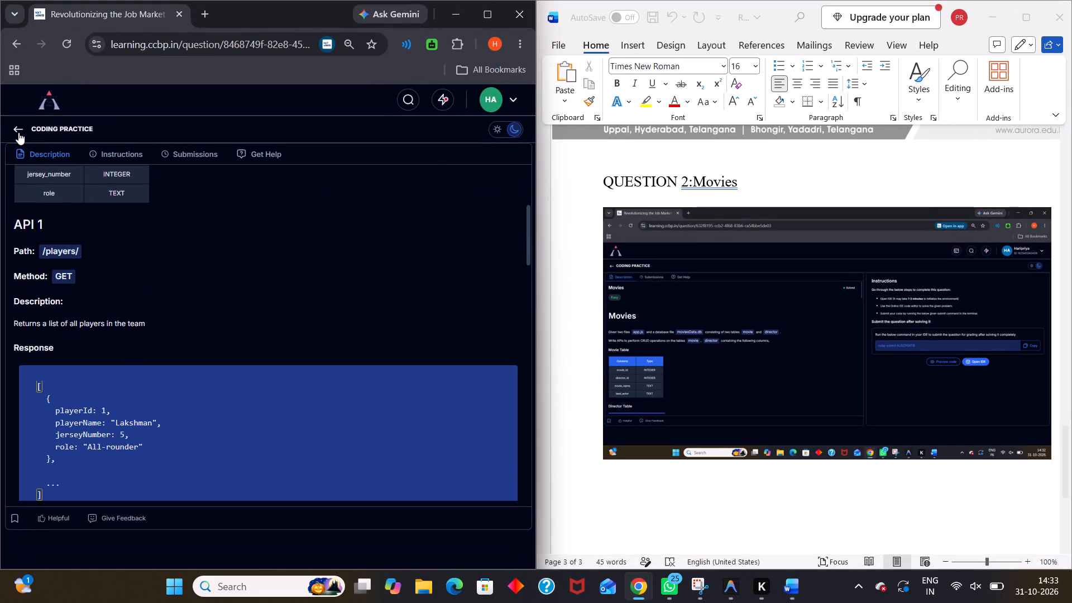
{"action": "left_click", "coordinate": [18, 132]}
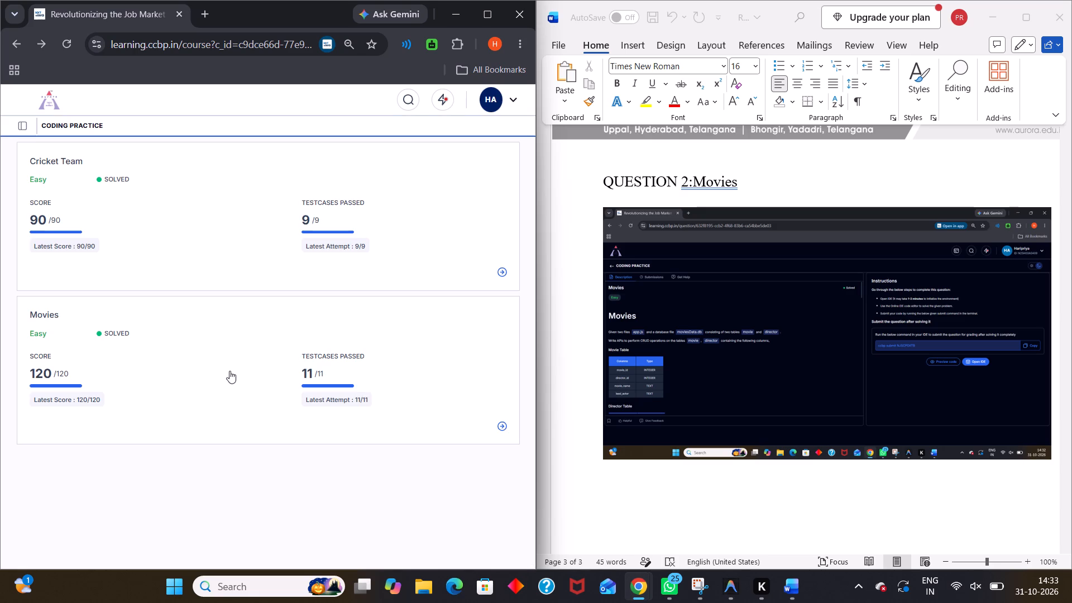
{"action": "left_click", "coordinate": [501, 422]}
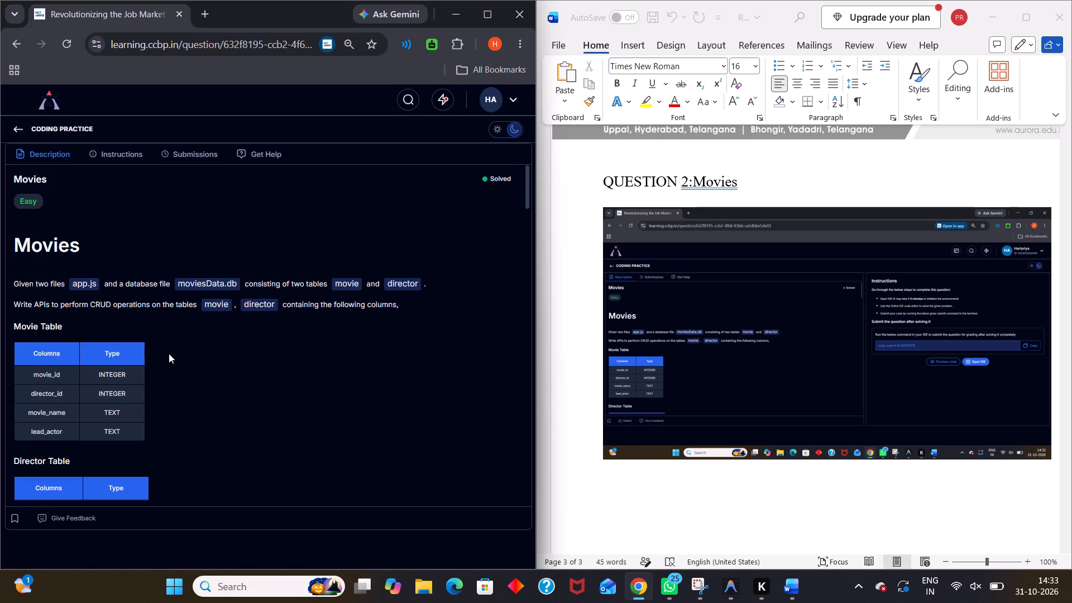
Maximize the browser window and open the IDE for the Movies question, closing the IDE session active in another window.
{"action": "scroll", "coordinate": [169, 353], "scroll_direction": "down", "scroll_amount": 7}
{"action": "scroll", "coordinate": [255, 377], "scroll_direction": "down", "scroll_amount": 17}
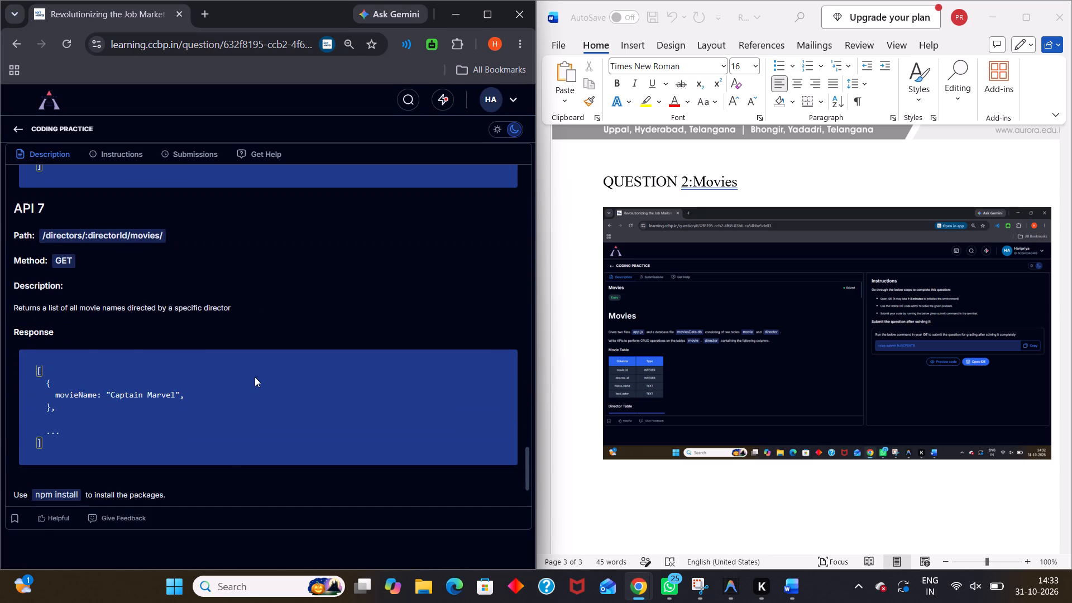
{"action": "scroll", "coordinate": [255, 377], "scroll_direction": "up", "scroll_amount": 18}
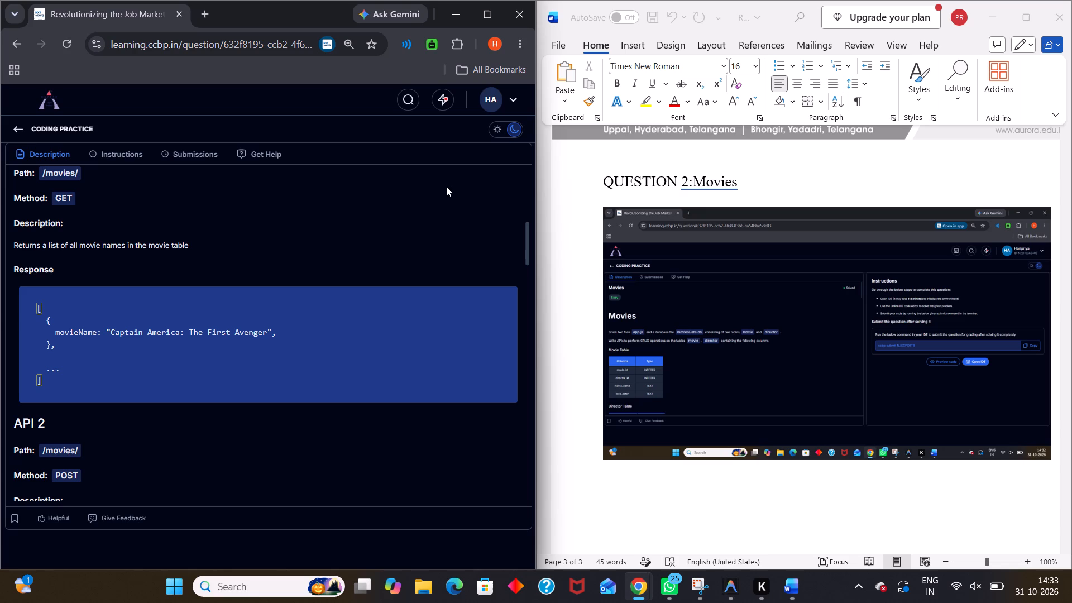
{"action": "scroll", "coordinate": [180, 262], "scroll_direction": "down", "scroll_amount": 1}
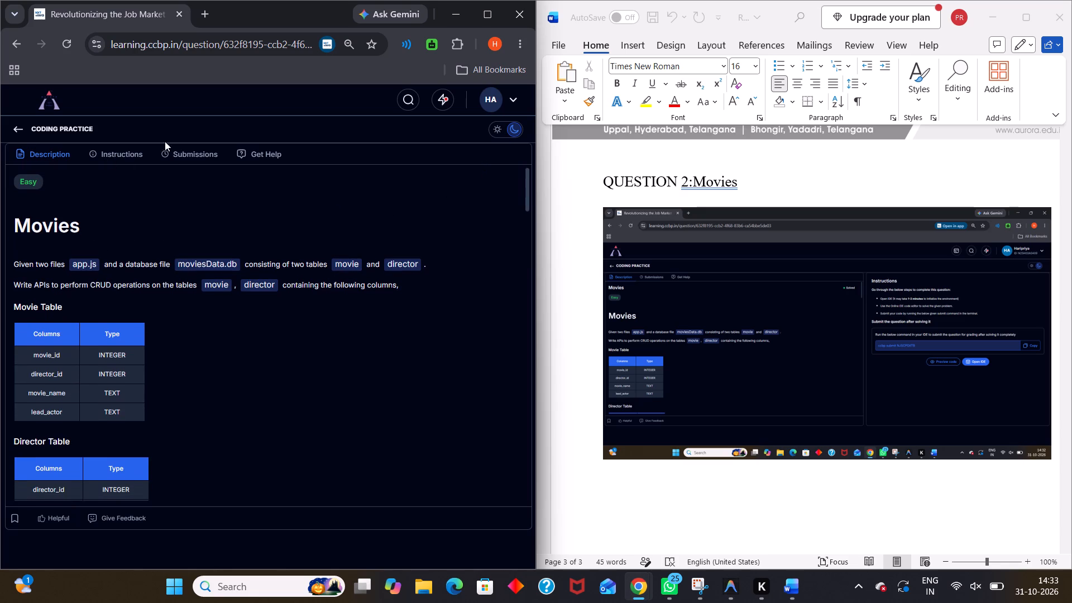
{"action": "left_click", "coordinate": [480, 17]}
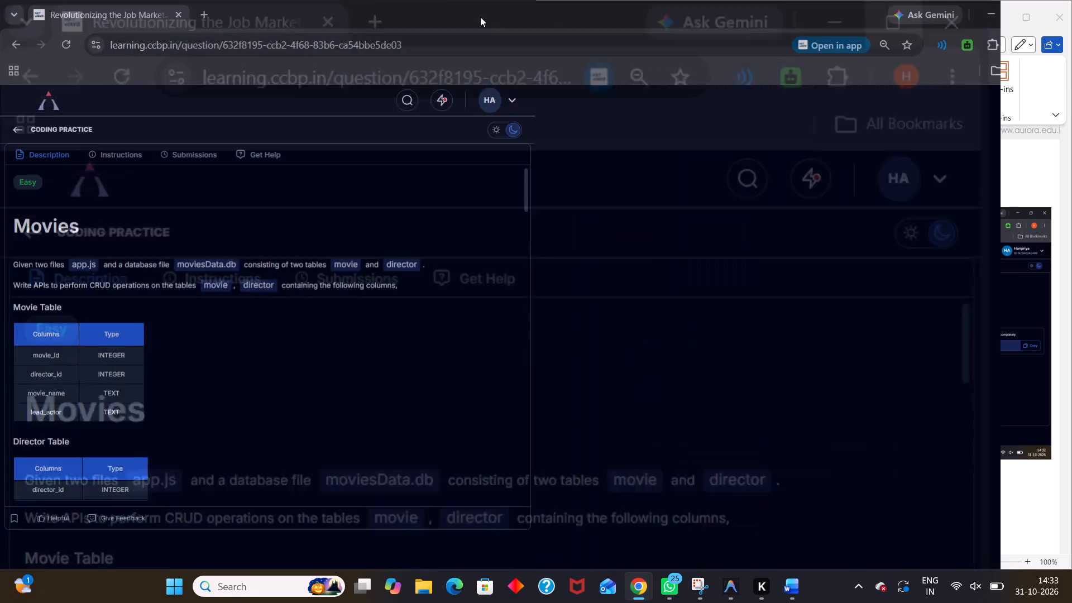
{"action": "left_click", "coordinate": [875, 368]}
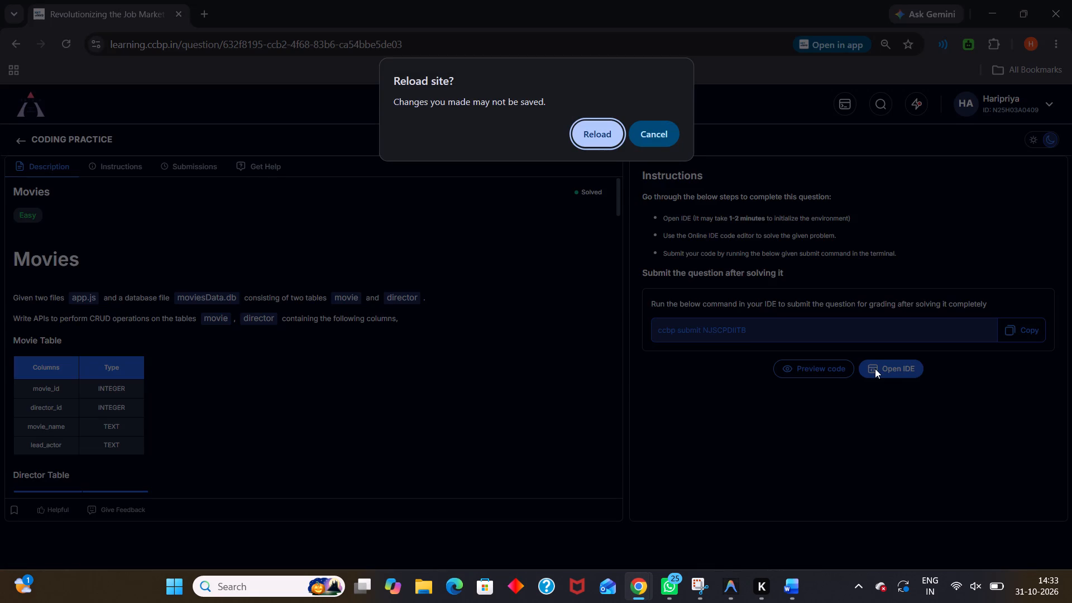
{"action": "left_click", "coordinate": [663, 142]}
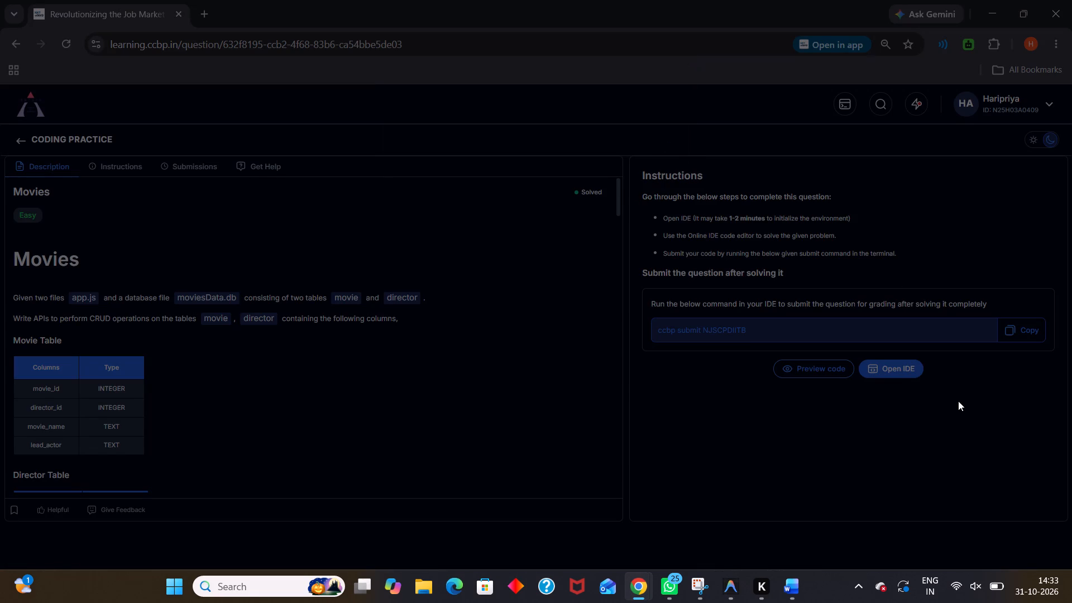
{"action": "left_click", "coordinate": [908, 367]}
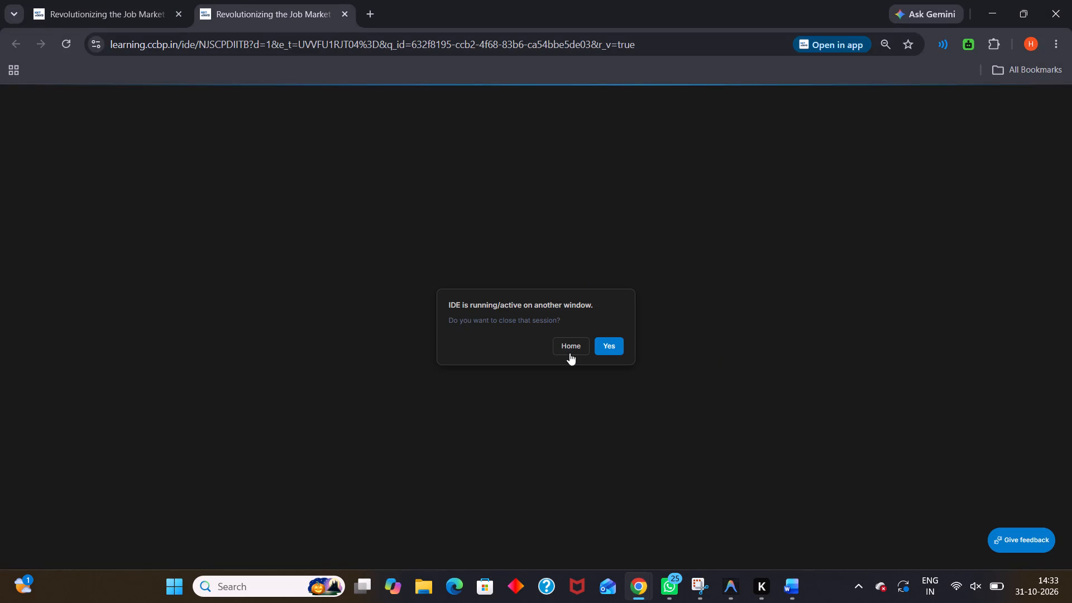
{"action": "left_click", "coordinate": [606, 337]}
{"action": "left_click", "coordinate": [613, 350]}
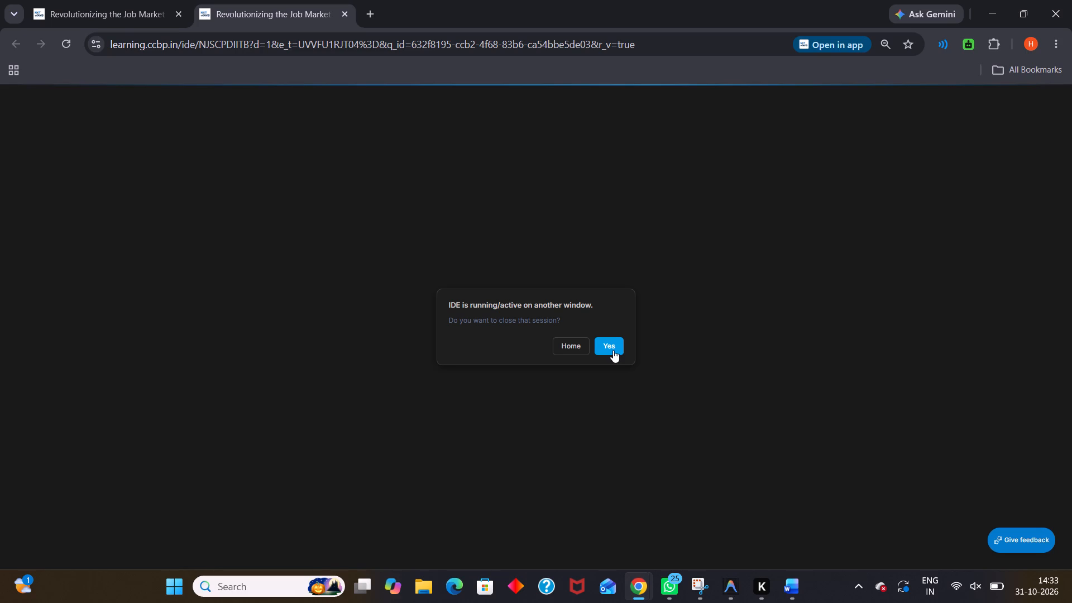
{"action": "left_click", "coordinate": [613, 350]}
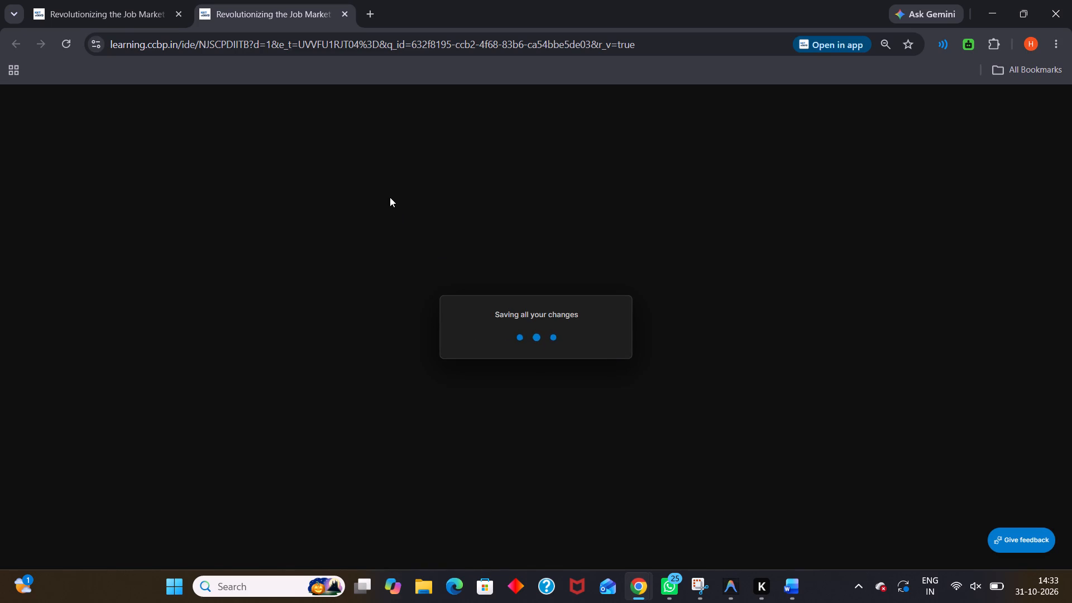
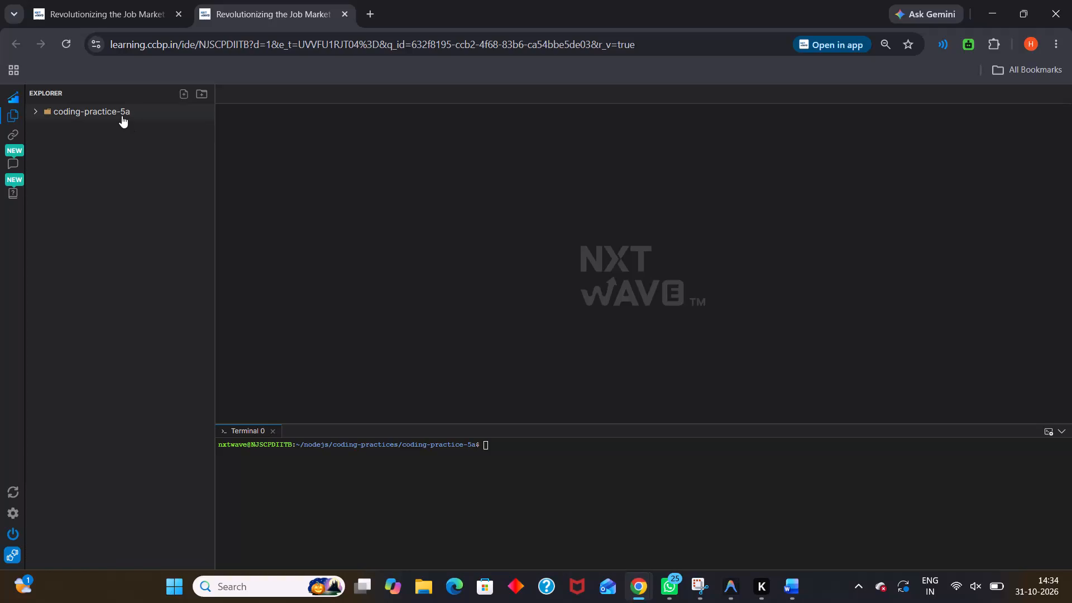
Expand the coding-practice-5a folder and open its app.js file in the editor.
{"action": "left_click", "coordinate": [122, 111]}
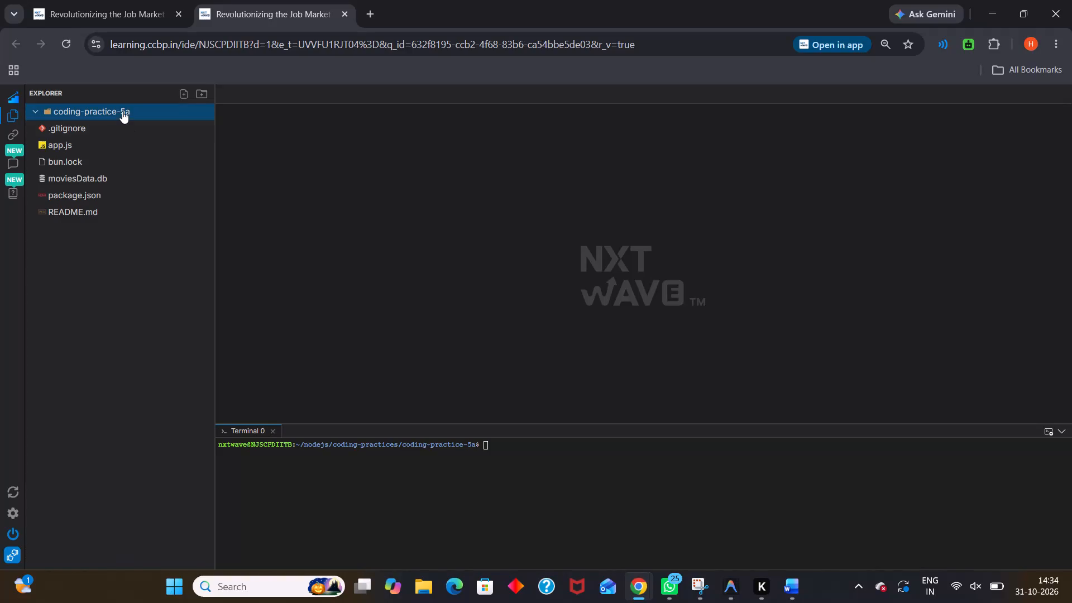
{"action": "double_click", "coordinate": [111, 142]}
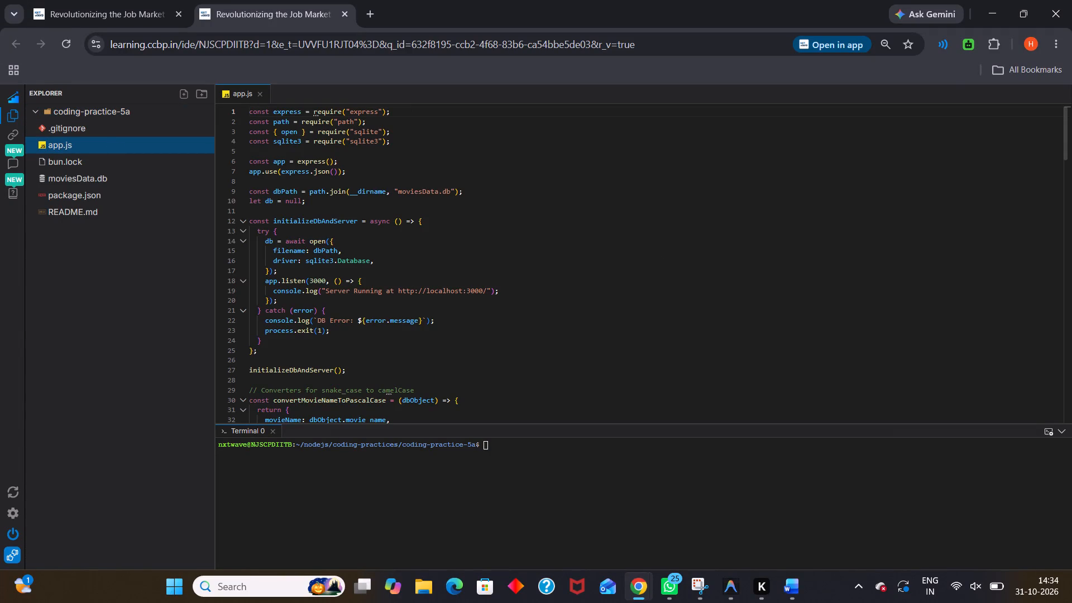
Copy the ccbp submit command from the Movies question page and run it in the IDE terminal.
{"action": "left_click", "coordinate": [143, 0]}
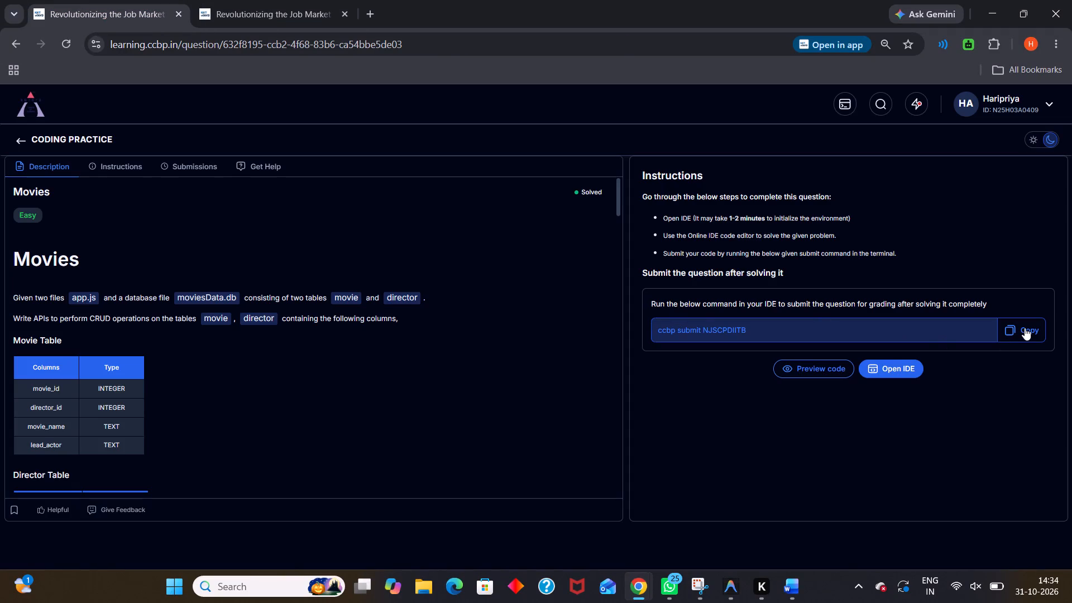
{"action": "left_click", "coordinate": [1025, 328]}
{"action": "left_click", "coordinate": [277, 0]}
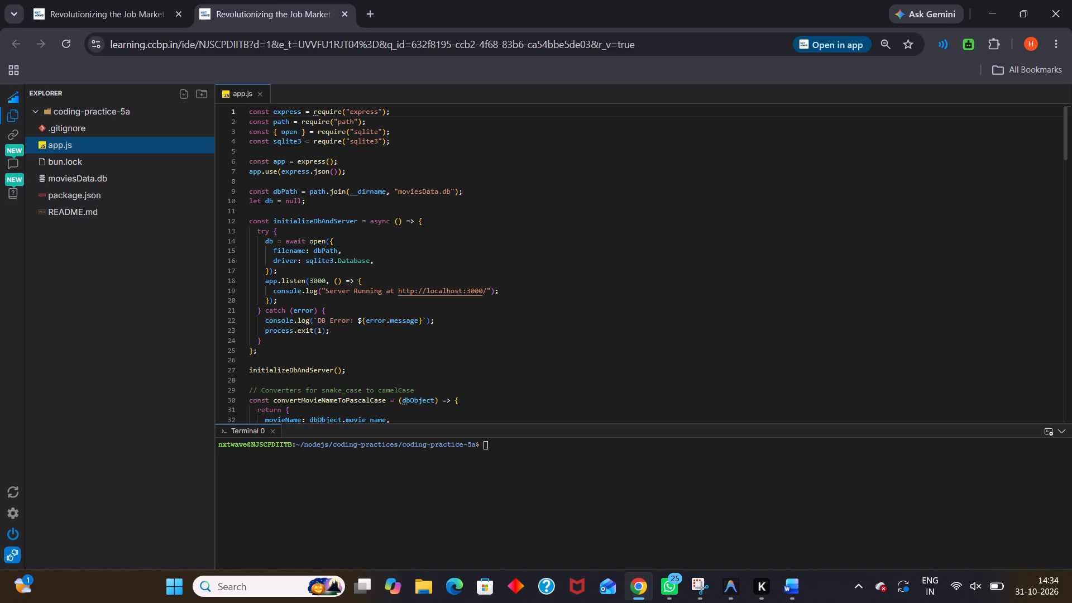
{"action": "left_click", "coordinate": [486, 447]}
{"action": "key", "text": "ctrl+shift+v"}
{"action": "key", "text": "Return"}
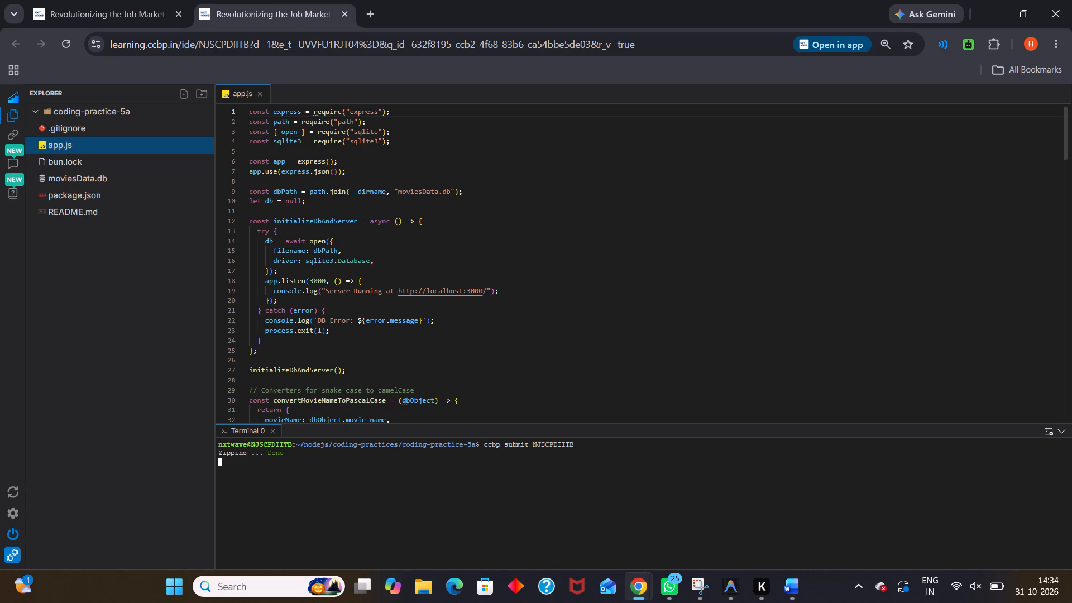
Collapse the terminal and capture a full-screen screenshot of the beginning of app.js, from line 1.
{"action": "scroll", "coordinate": [687, 319], "scroll_direction": "down", "scroll_amount": 13}
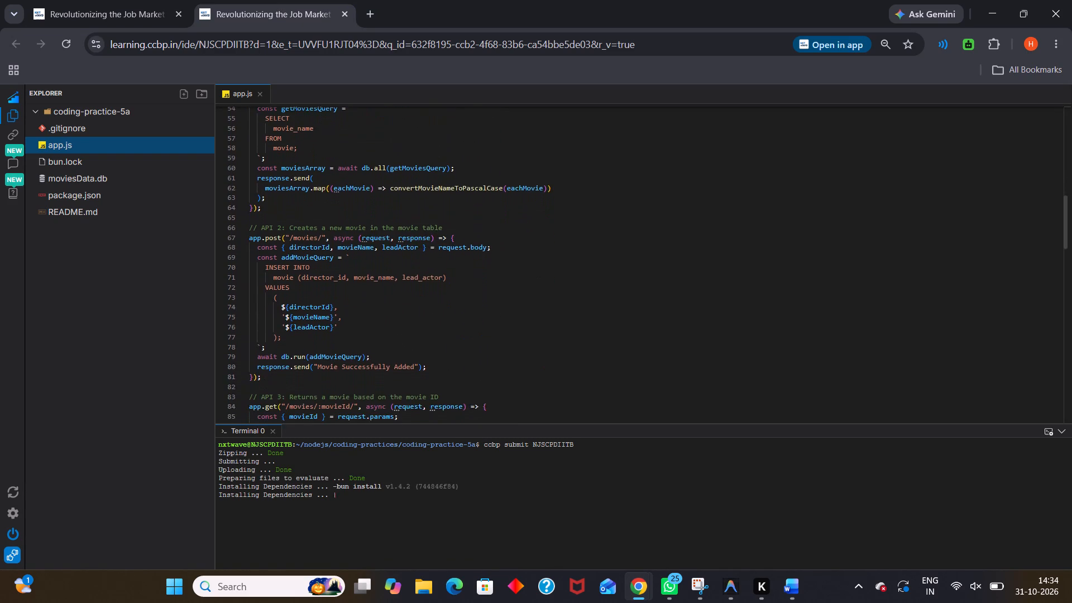
{"action": "scroll", "coordinate": [687, 319], "scroll_direction": "up", "scroll_amount": 15}
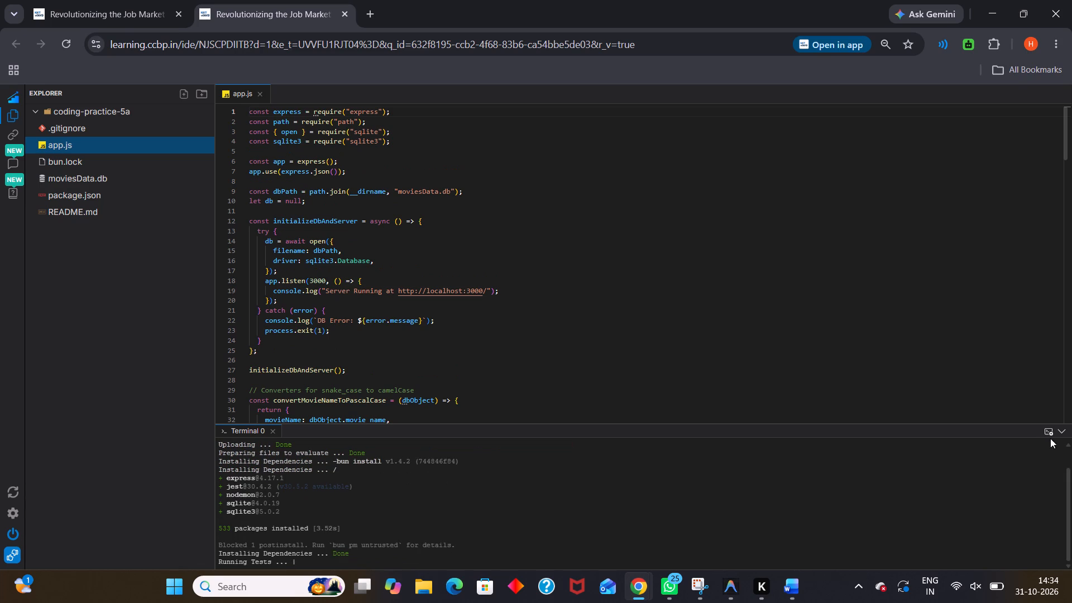
{"action": "left_click", "coordinate": [1061, 427]}
{"action": "scroll", "coordinate": [731, 456], "scroll_direction": "right", "scroll_amount": 2}
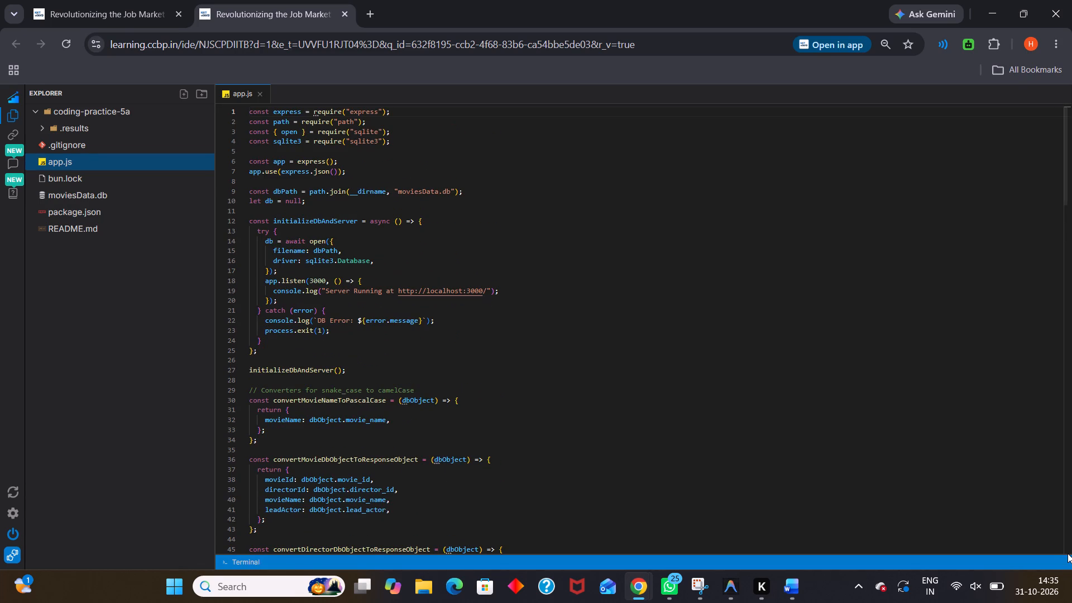
{"action": "left_click", "coordinate": [1062, 557]}
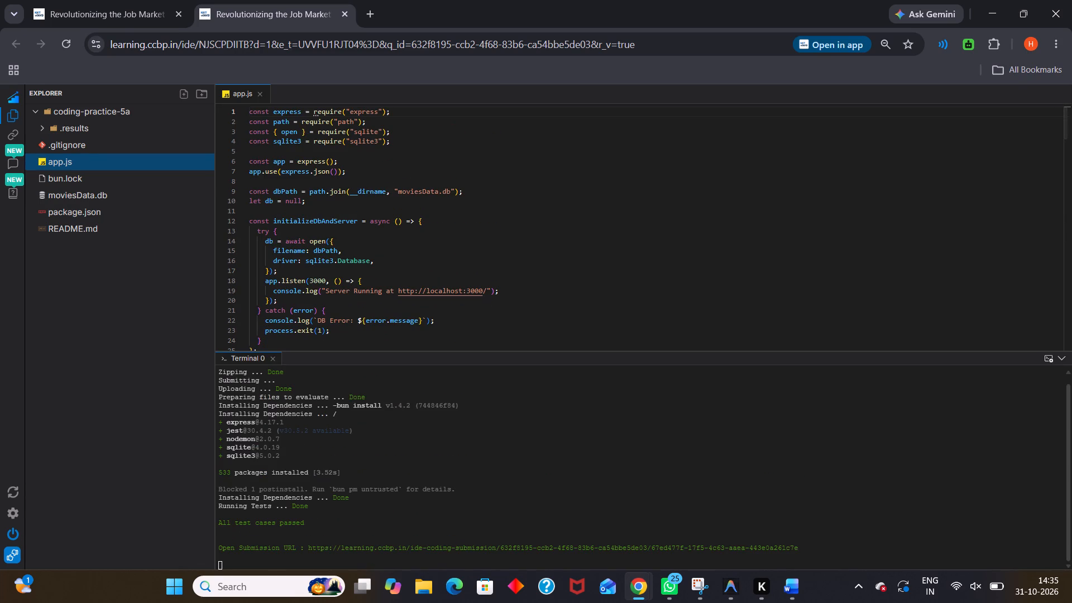
{"action": "left_click", "coordinate": [1064, 358]}
{"action": "scroll", "coordinate": [843, 376], "scroll_direction": "up", "scroll_amount": 1}
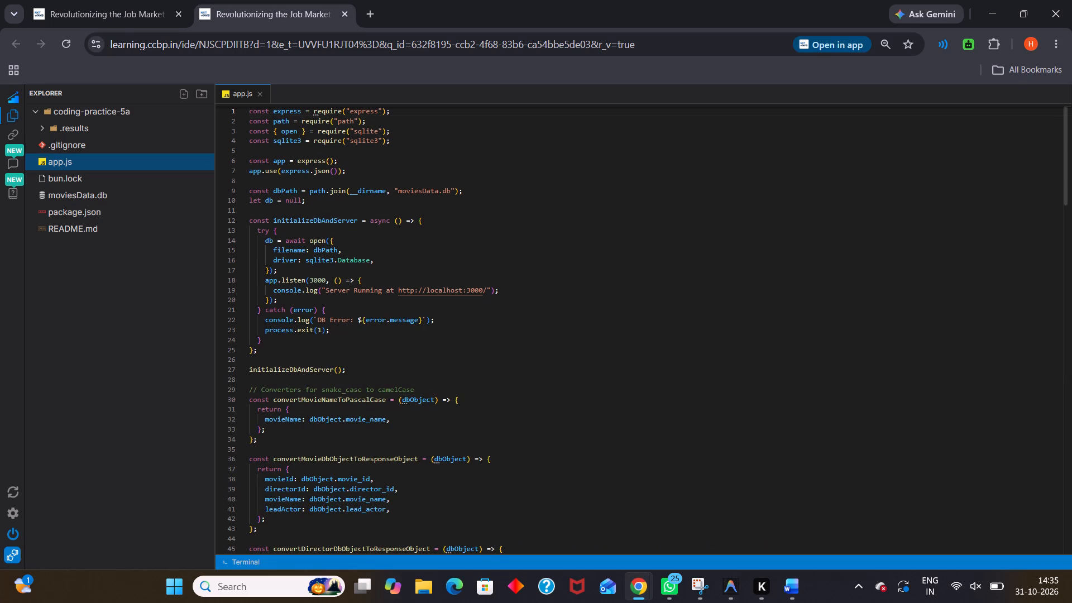
{"action": "key", "text": "Print"}
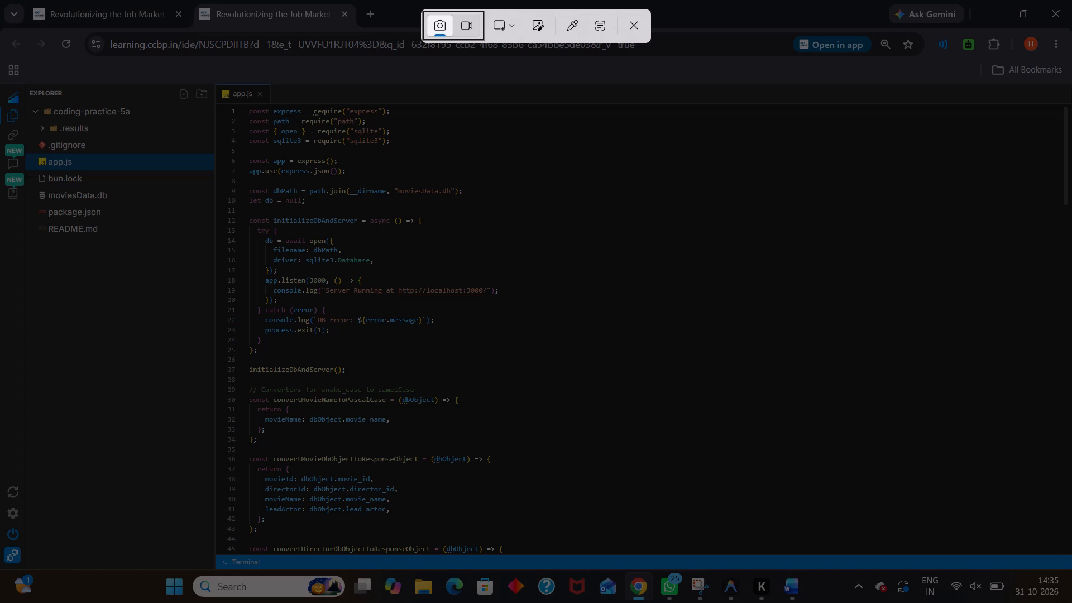
{"action": "left_click", "coordinate": [508, 29]}
{"action": "left_click", "coordinate": [538, 82]}
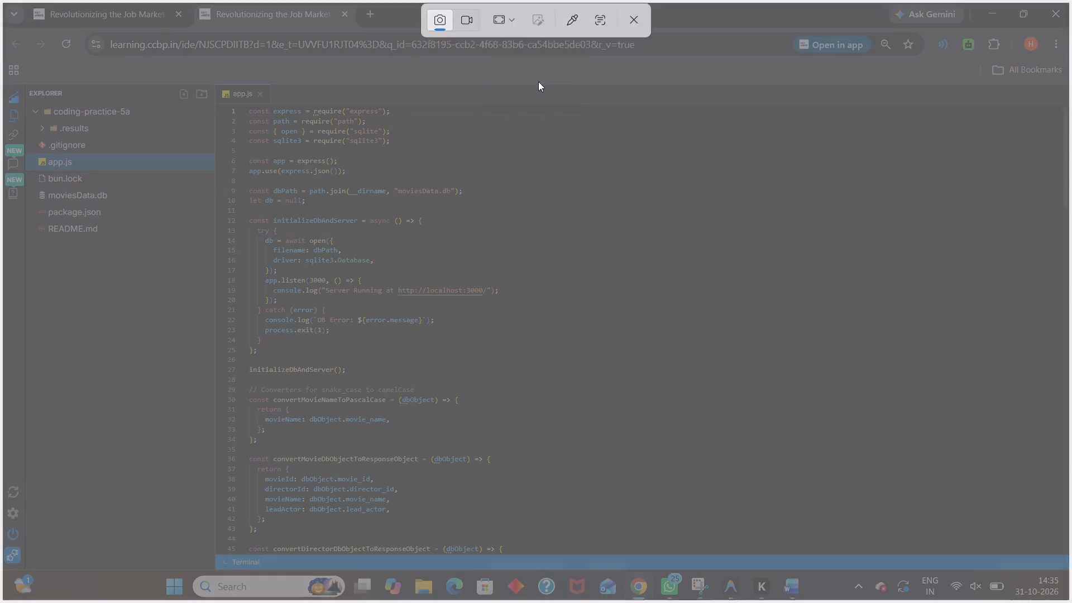
Switch to the Word report and paste the code screenshot below the Movies question image.
{"action": "left_click", "coordinate": [787, 505]}
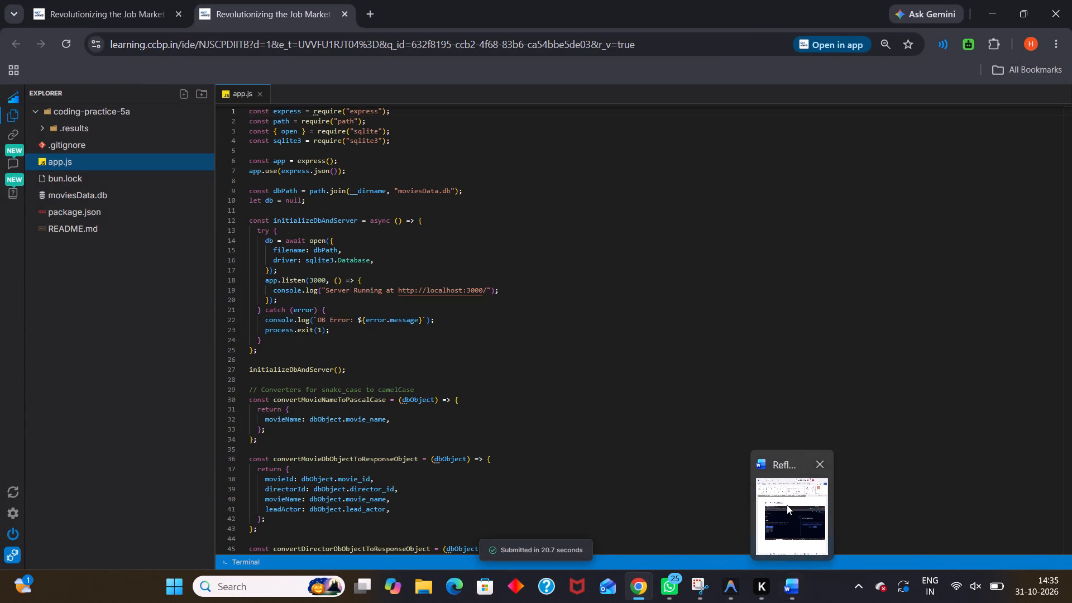
{"action": "left_click", "coordinate": [720, 500]}
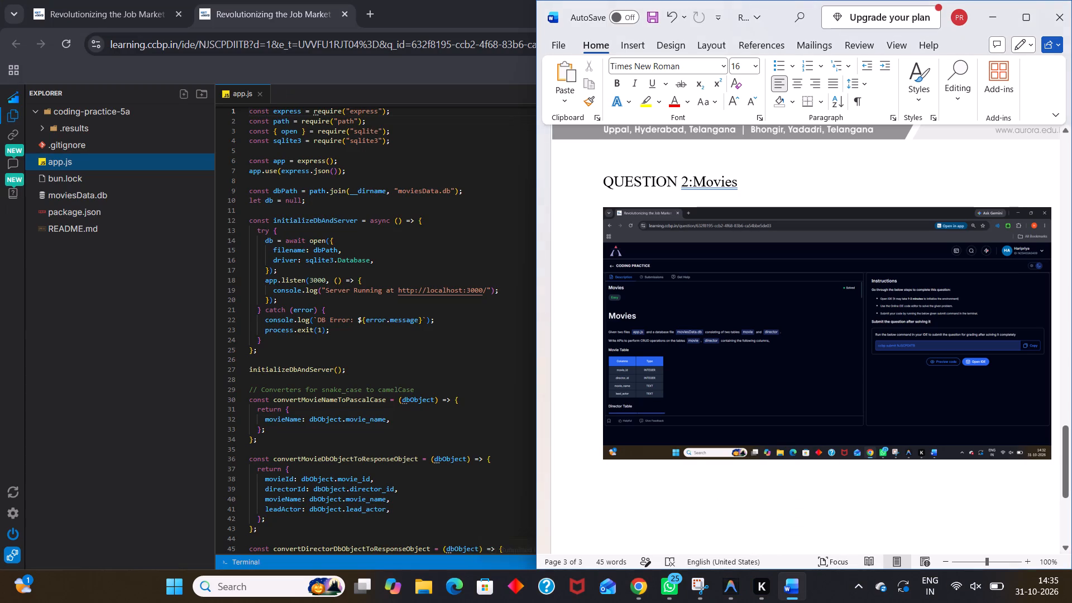
{"action": "left_click", "coordinate": [915, 513]}
{"action": "left_click", "coordinate": [707, 524]}
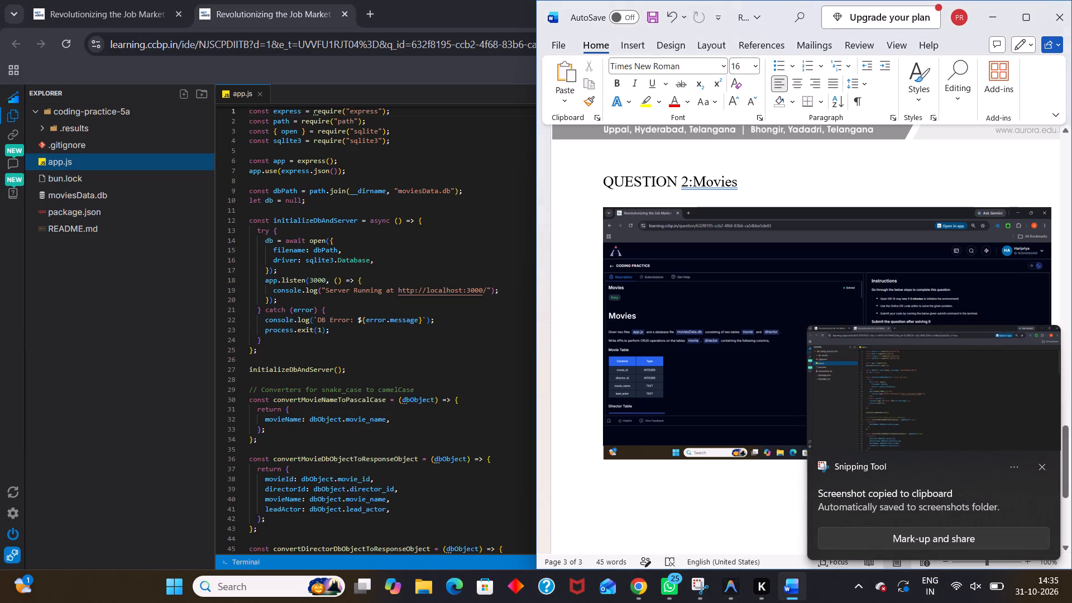
{"action": "left_click", "coordinate": [1042, 465]}
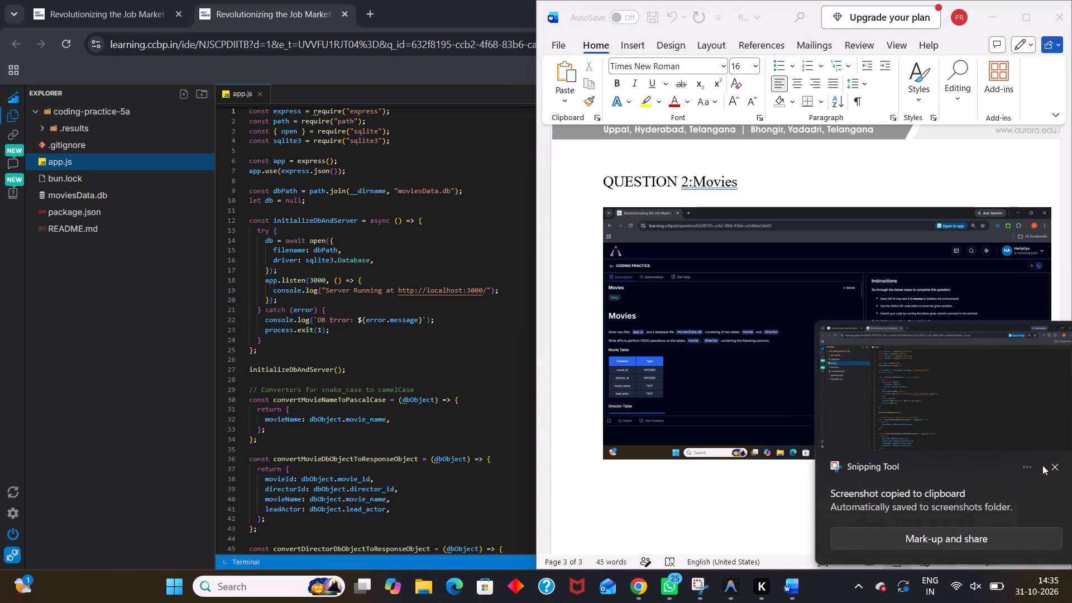
{"action": "left_click", "coordinate": [958, 472]}
{"action": "key", "text": "ctrl+v"}
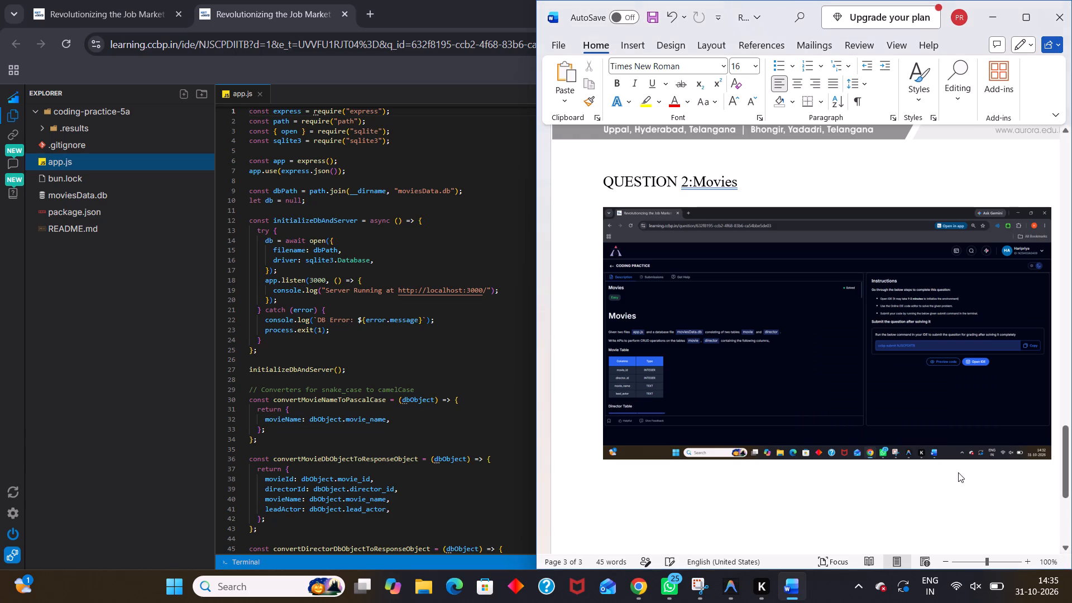
{"action": "scroll", "coordinate": [849, 437], "scroll_direction": "down", "scroll_amount": 4}
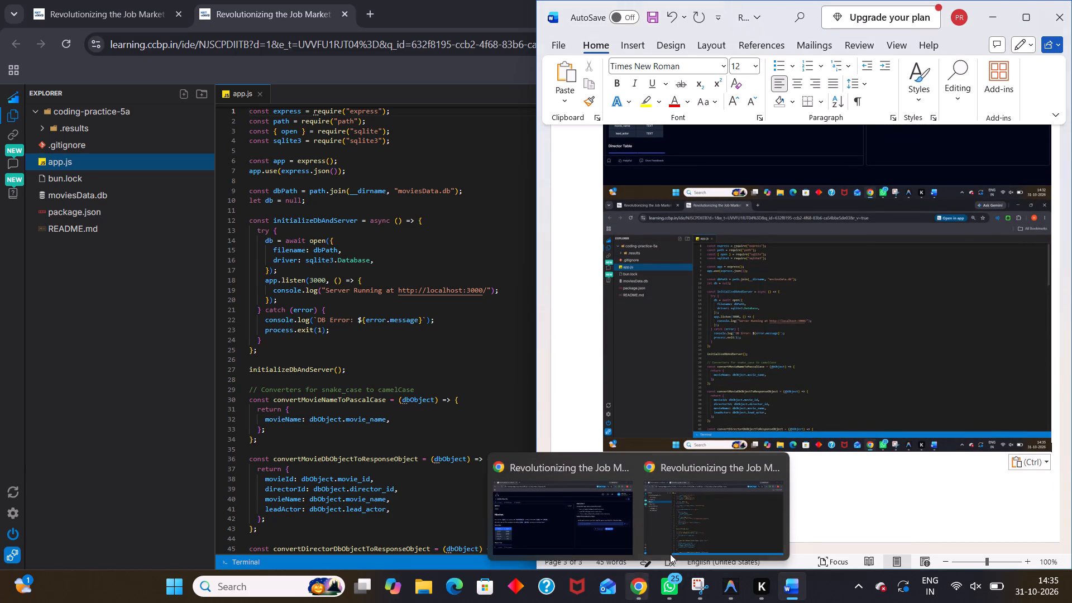
Return to the Movies IDE in Chrome and capture a full-screen screenshot of app.js from line 45, showing APIs 1 and 2.
{"action": "left_click", "coordinate": [722, 528]}
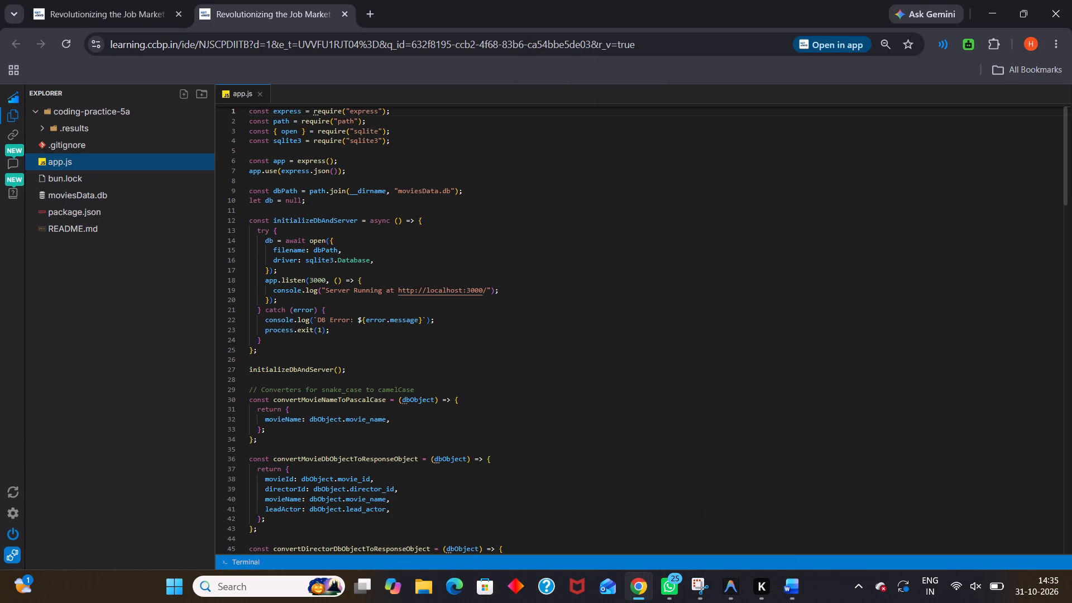
{"action": "scroll", "coordinate": [566, 333], "scroll_direction": "down", "scroll_amount": 6}
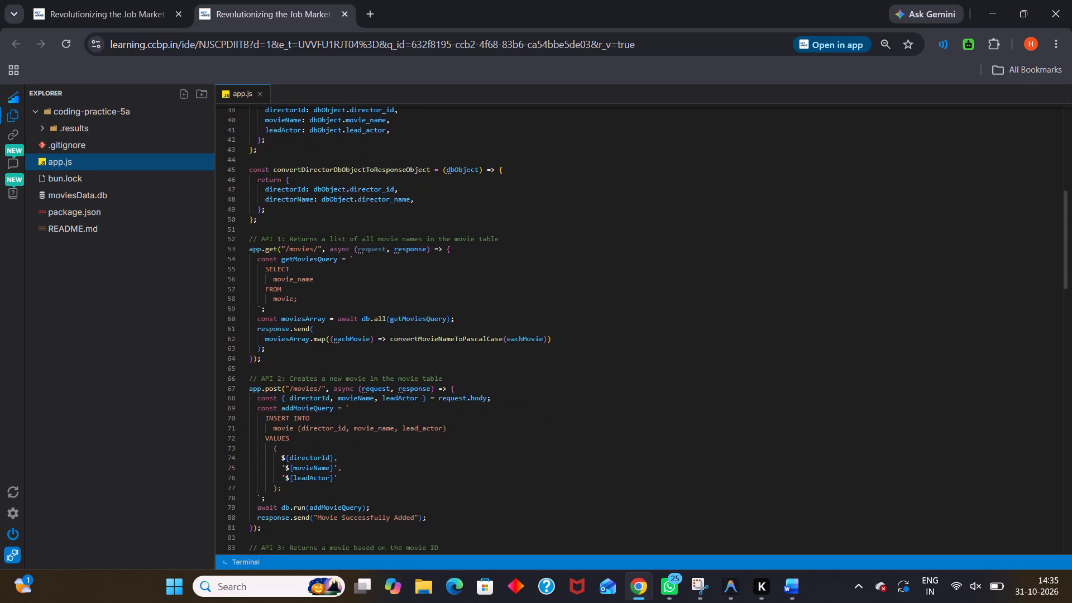
{"action": "scroll", "coordinate": [566, 333], "scroll_direction": "down", "scroll_amount": 6}
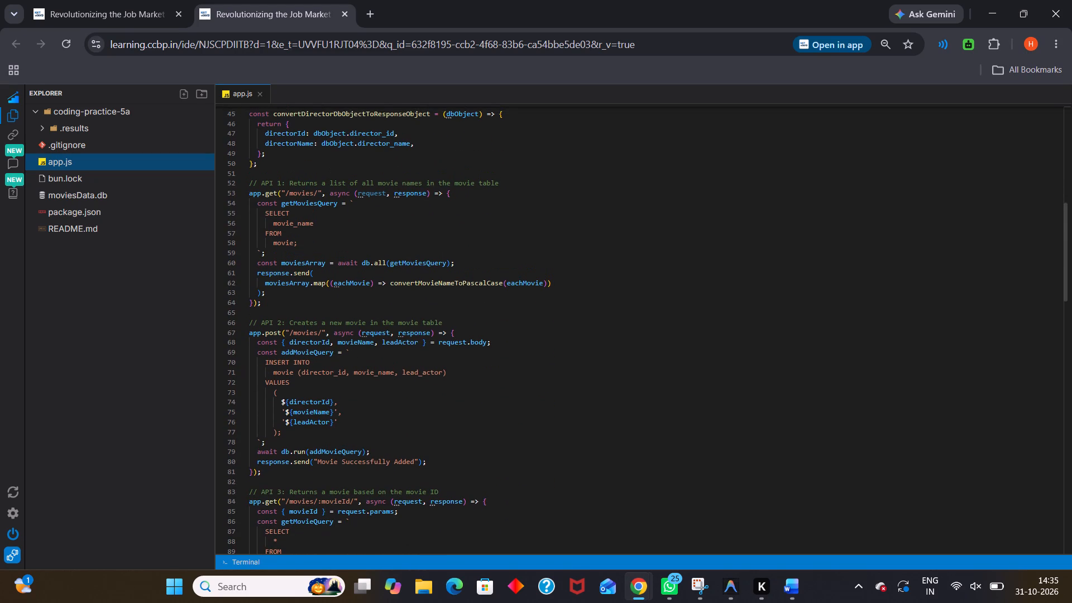
{"action": "key", "text": "Print"}
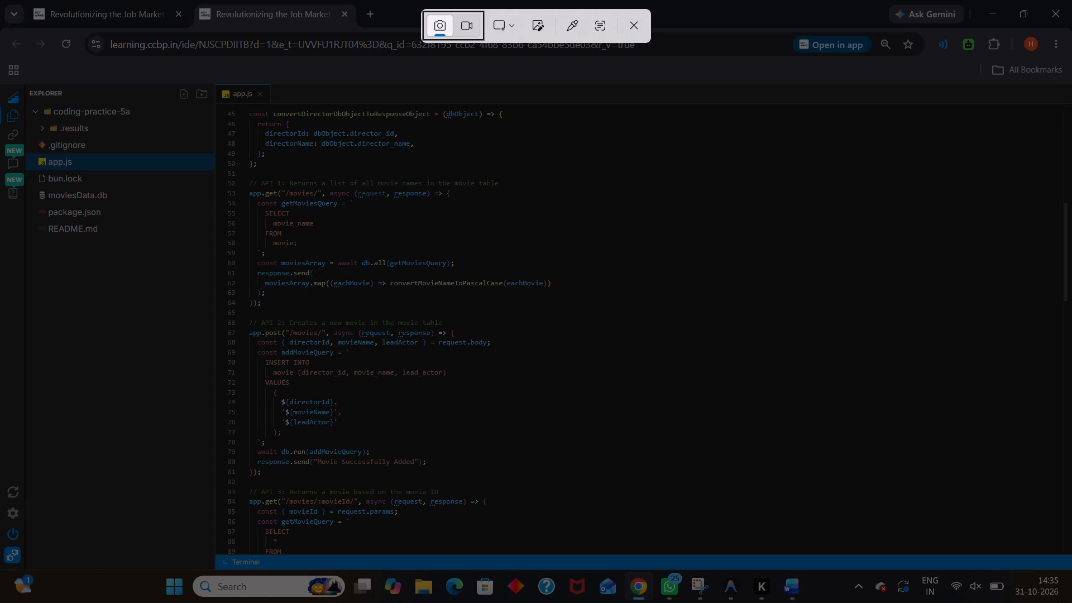
{"action": "left_click", "coordinate": [511, 21]}
{"action": "left_click", "coordinate": [521, 86]}
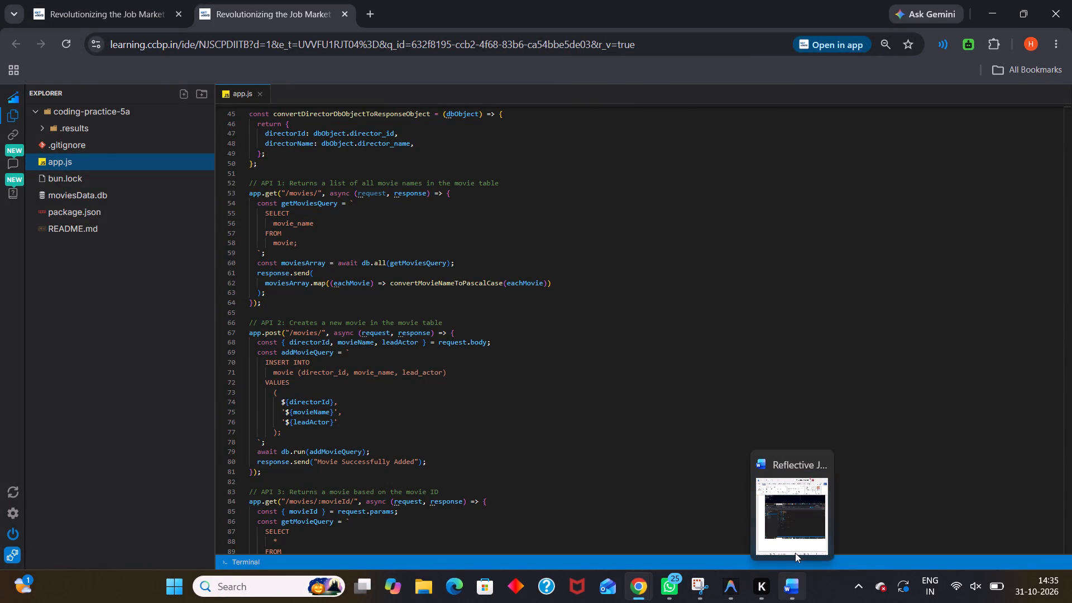
Switch to the Word report and paste the second code screenshot after the first one.
{"action": "left_click", "coordinate": [794, 528]}
{"action": "left_click", "coordinate": [746, 497]}
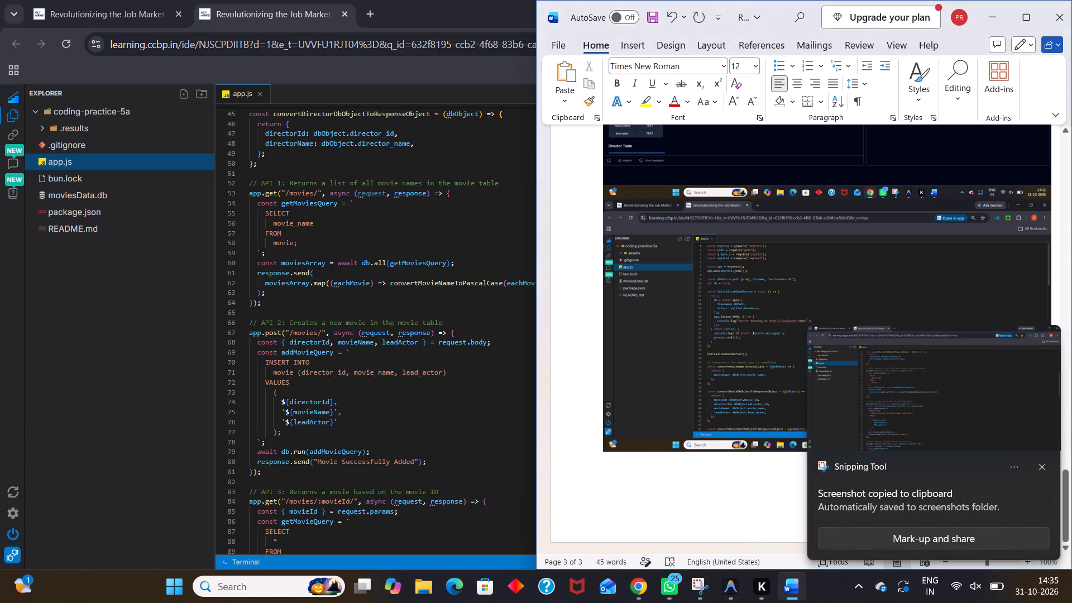
{"action": "left_click", "coordinate": [703, 503]}
{"action": "key", "text": "ctrl+v"}
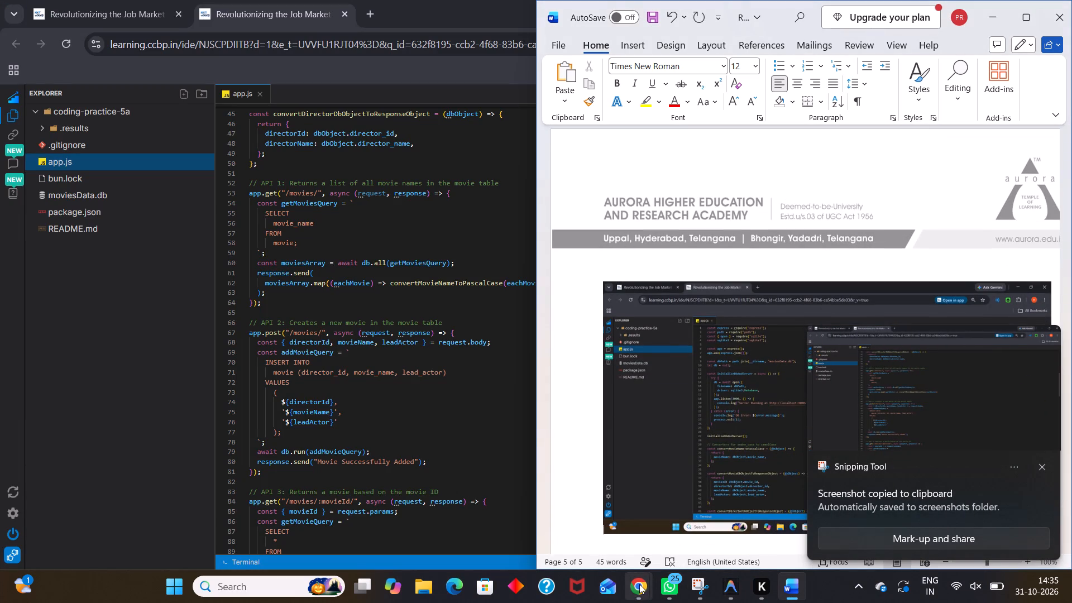
Go back to the Movies IDE in Chrome, look over the rest of app.js, and open the submission URL from the expanded terminal.
{"action": "left_click", "coordinate": [674, 530]}
{"action": "scroll", "coordinate": [593, 381], "scroll_direction": "down", "scroll_amount": 3}
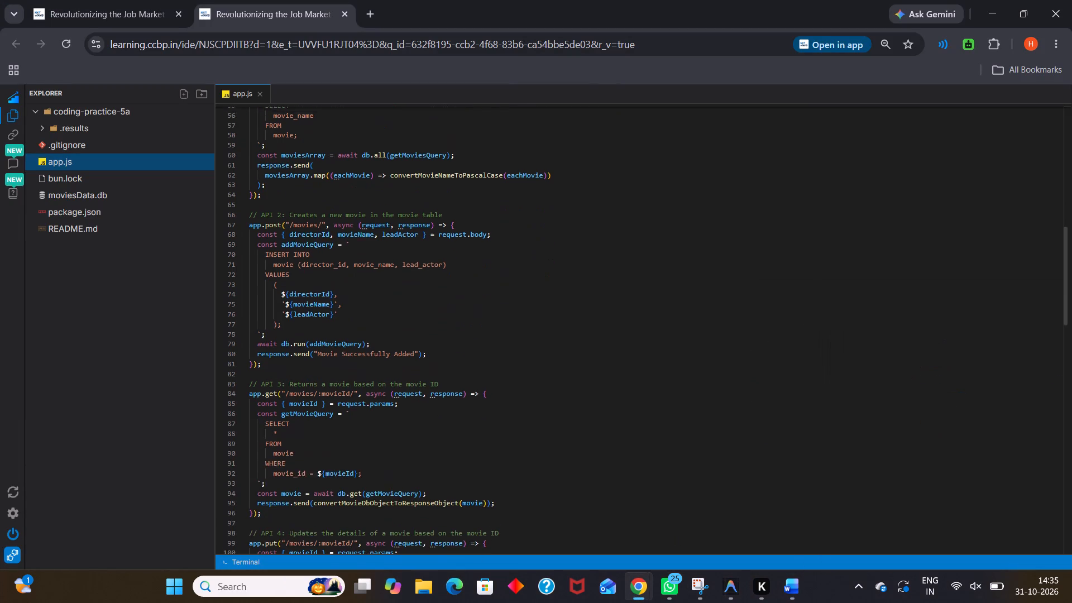
{"action": "scroll", "coordinate": [593, 381], "scroll_direction": "down", "scroll_amount": 7}
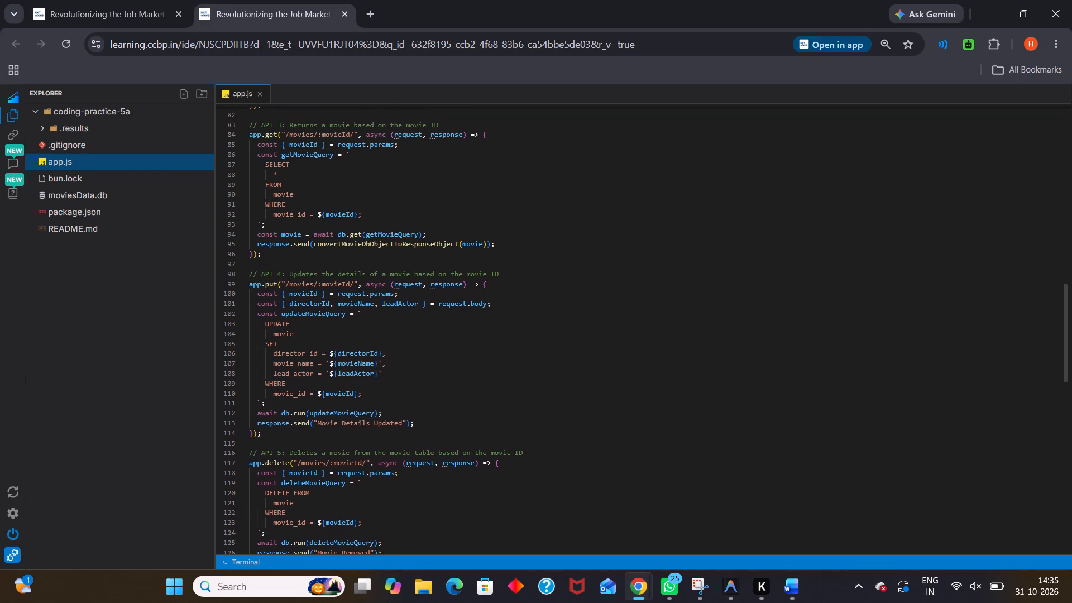
{"action": "scroll", "coordinate": [593, 381], "scroll_direction": "down", "scroll_amount": 11}
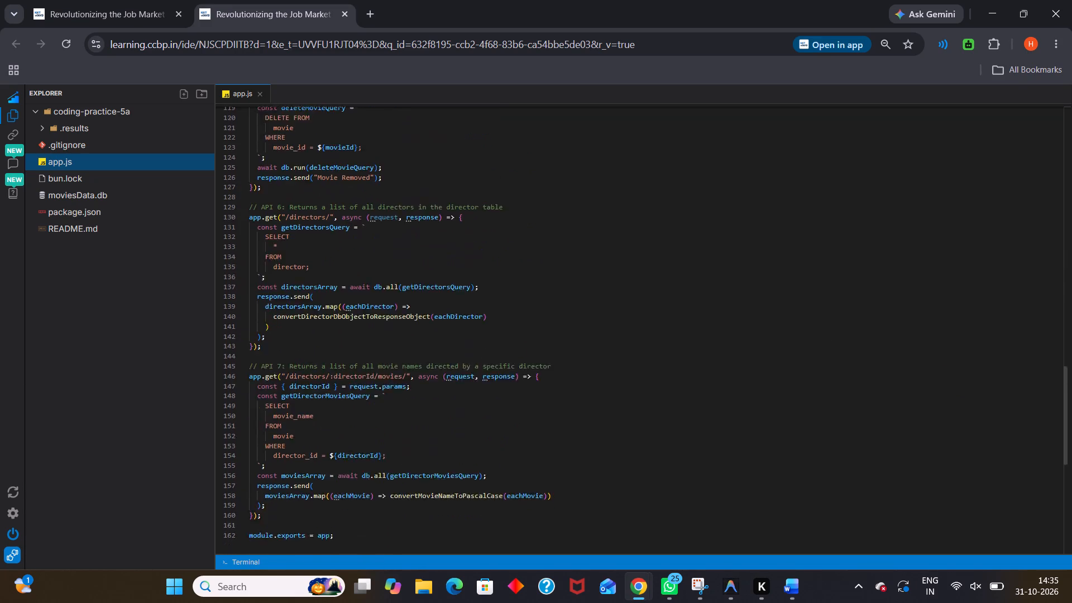
{"action": "scroll", "coordinate": [593, 381], "scroll_direction": "down", "scroll_amount": 8}
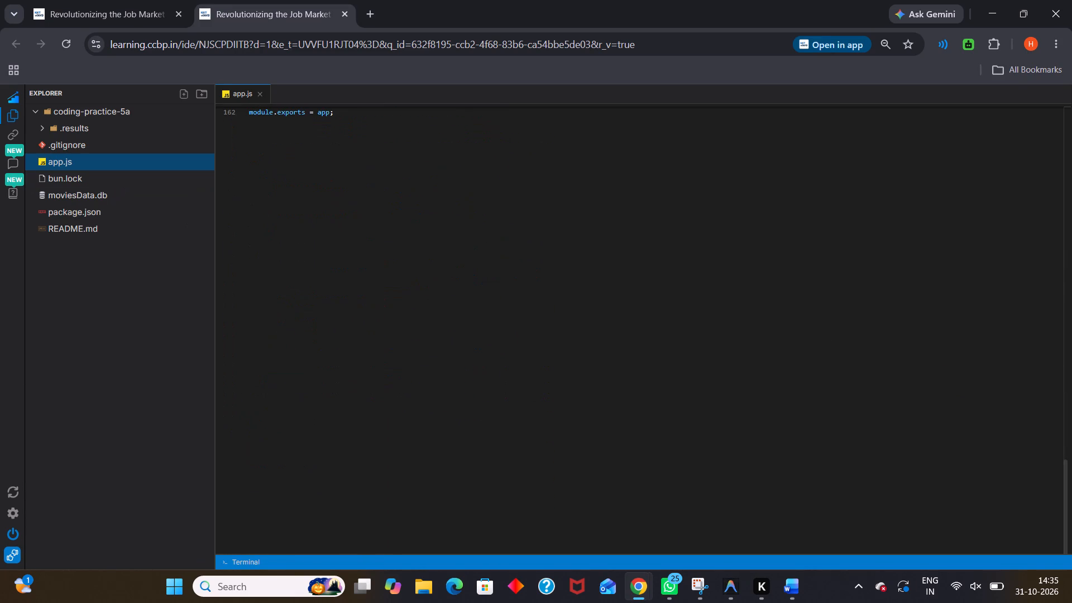
{"action": "left_click", "coordinate": [1061, 562]}
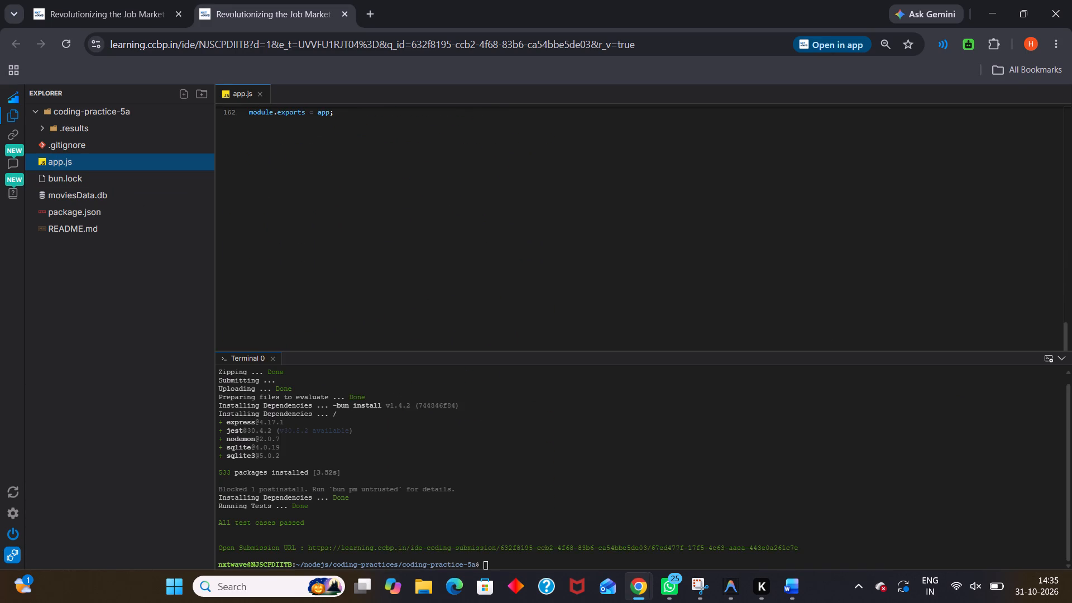
{"action": "left_click", "coordinate": [563, 544]}
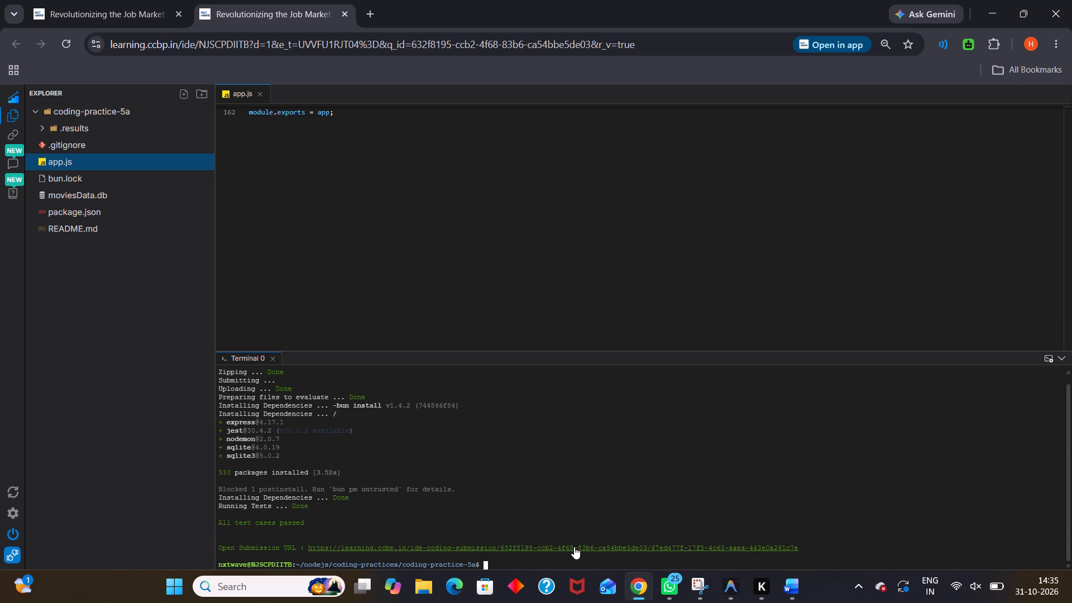
{"action": "left_click", "coordinate": [574, 547]}
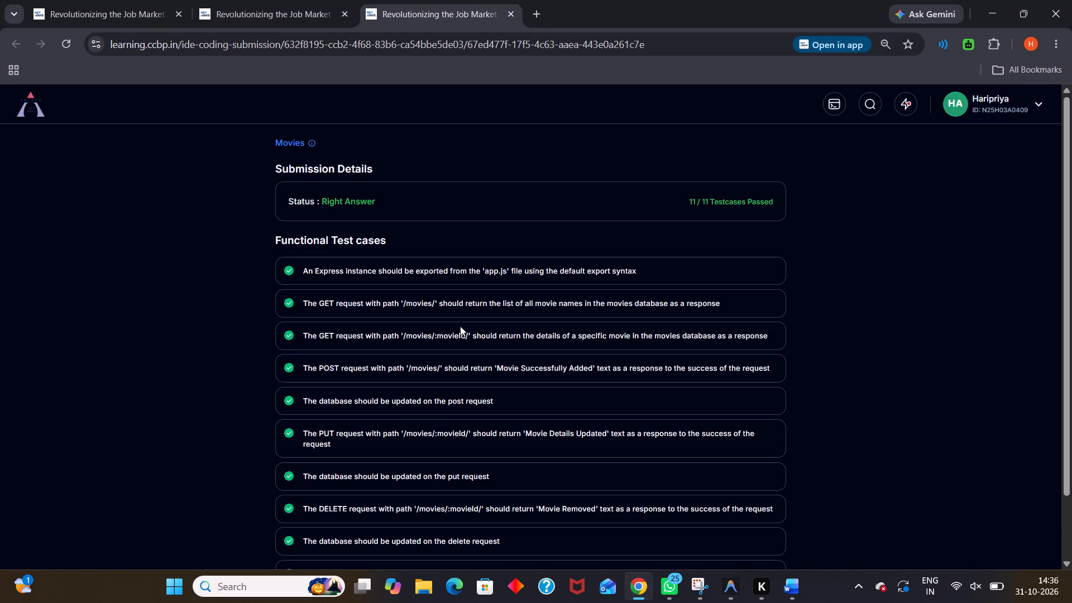
Capture a full-screen screenshot of the Movies submission details page showing its status and functional test cases.
{"action": "scroll", "coordinate": [460, 326], "scroll_direction": "down", "scroll_amount": 1}
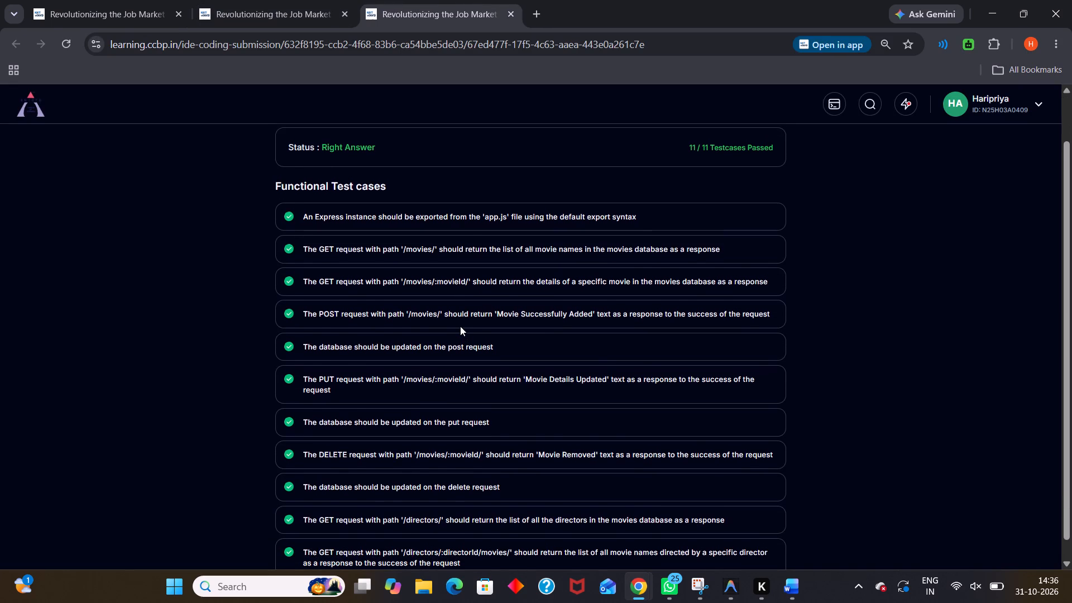
{"action": "scroll", "coordinate": [460, 326], "scroll_direction": "down", "scroll_amount": 1}
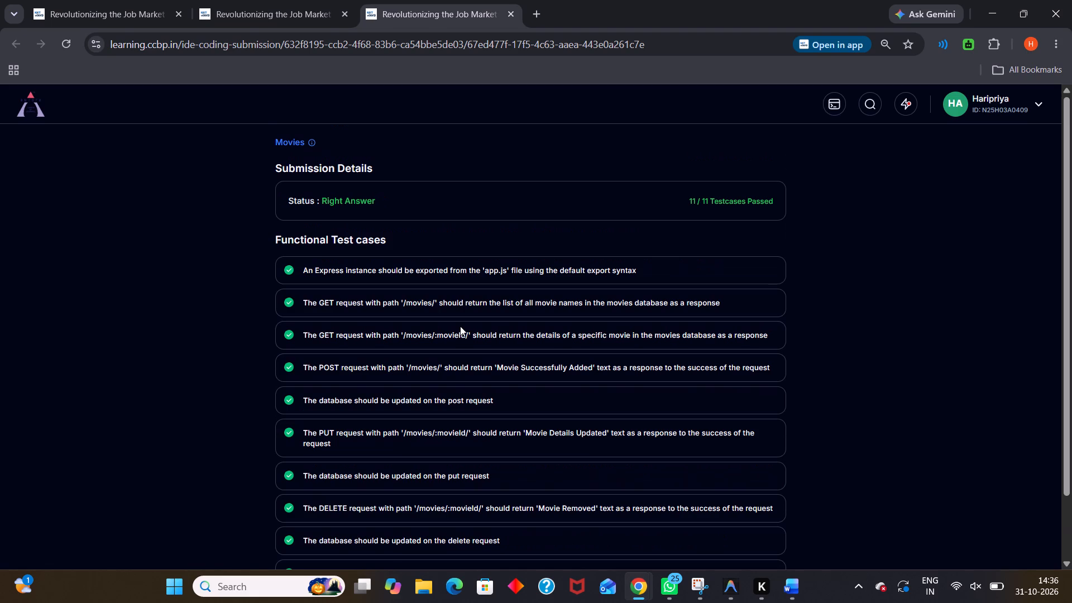
{"action": "key", "text": "Print"}
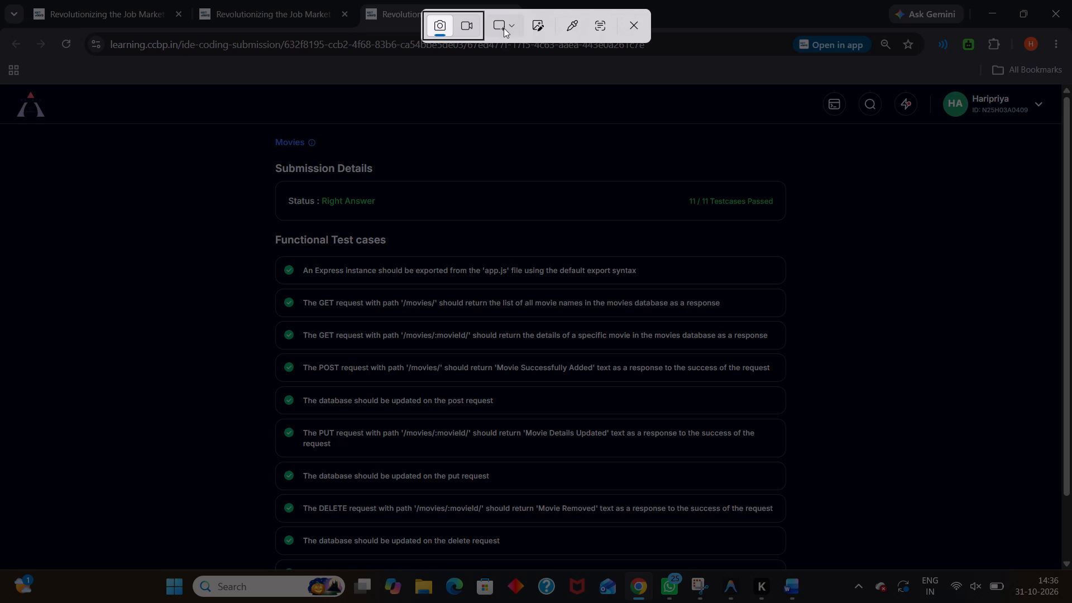
{"action": "left_click", "coordinate": [504, 26]}
{"action": "left_click", "coordinate": [524, 71]}
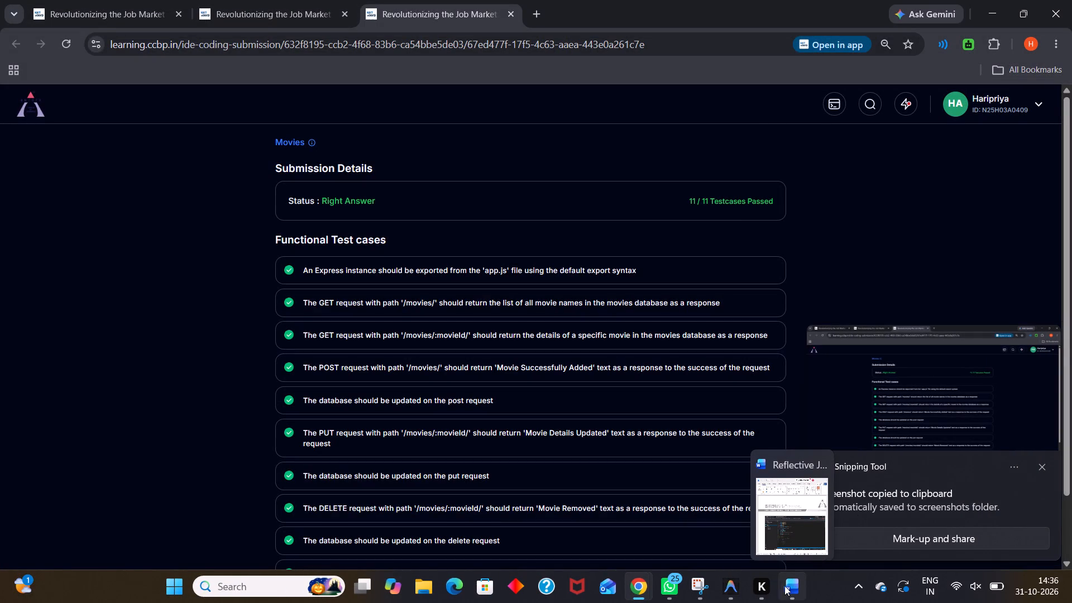
Switch to the Word report and paste the submission-result screenshot below the last Movies code screenshot.
{"action": "left_click", "coordinate": [806, 519]}
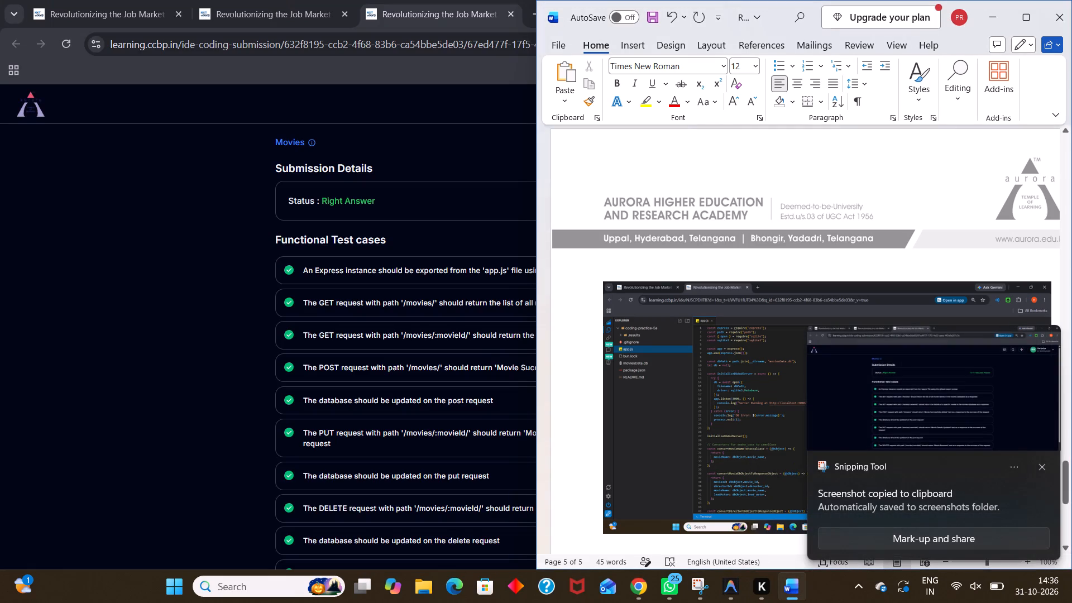
{"action": "left_click", "coordinate": [578, 463]}
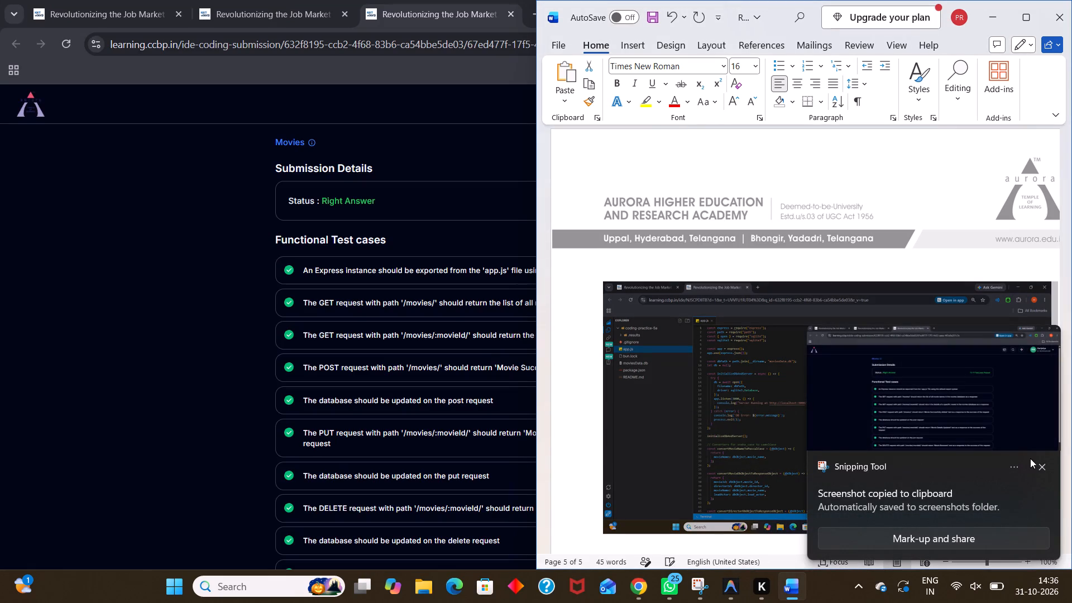
{"action": "left_click", "coordinate": [1040, 463]}
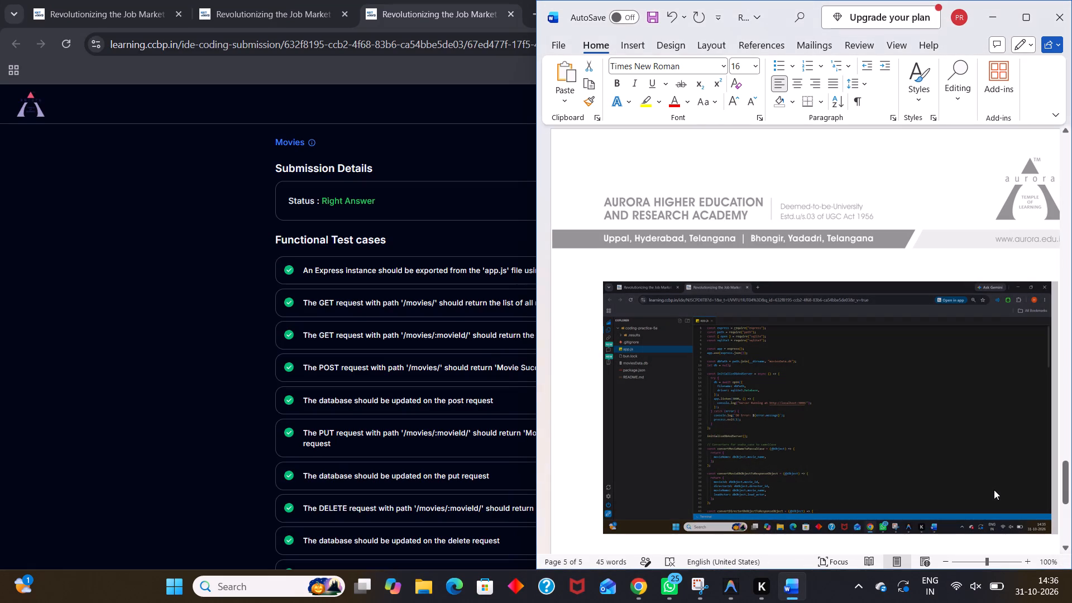
{"action": "scroll", "coordinate": [974, 525], "scroll_direction": "down", "scroll_amount": 2}
{"action": "left_click", "coordinate": [925, 314]}
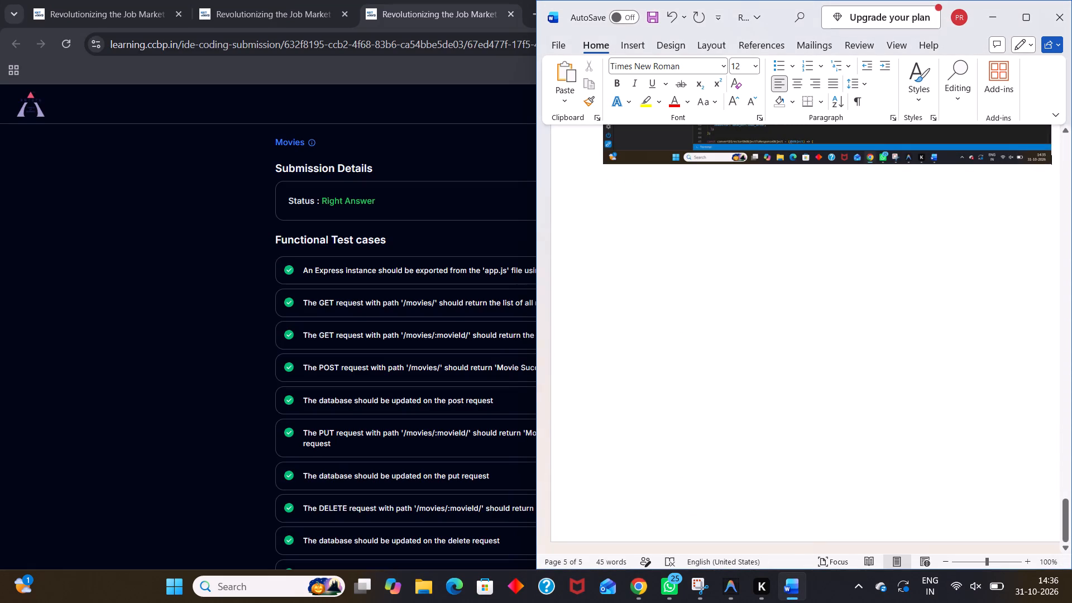
{"action": "key", "text": "ctrl+v"}
{"action": "scroll", "coordinate": [773, 331], "scroll_direction": "up", "scroll_amount": 5}
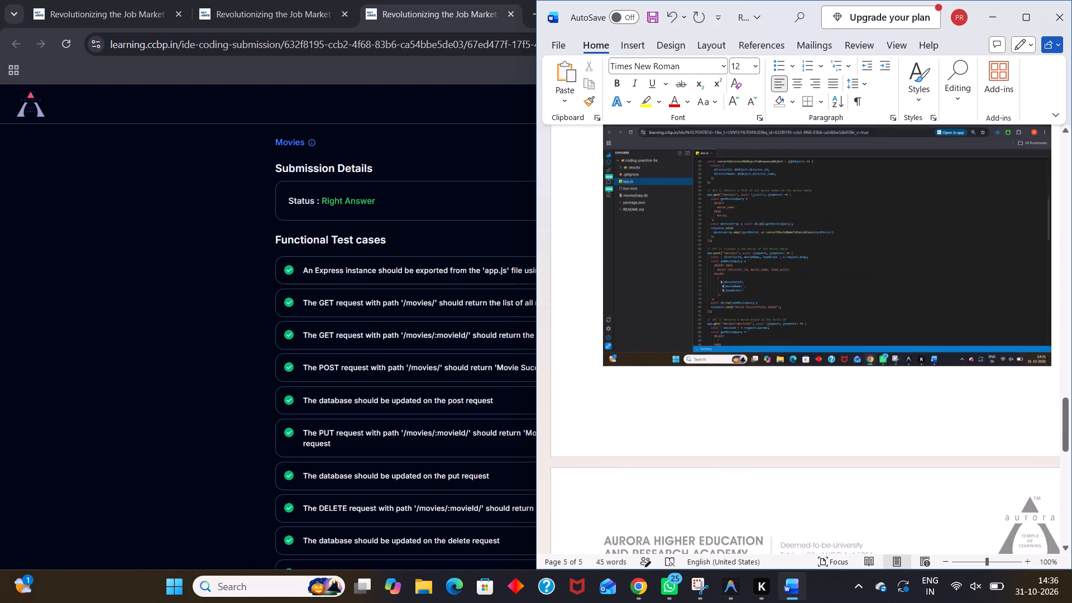
{"action": "scroll", "coordinate": [773, 331], "scroll_direction": "up", "scroll_amount": 7}
{"action": "scroll", "coordinate": [773, 331], "scroll_direction": "down", "scroll_amount": 19}
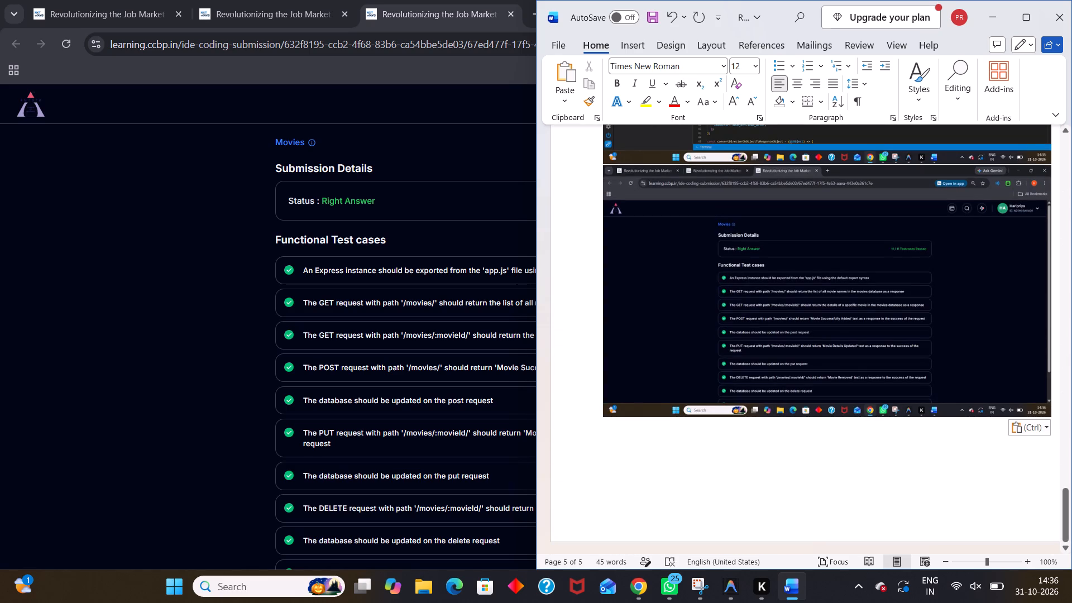
Add blank lines after the submission screenshot to reach a new page and enter the heading "QUESTION 3:".
{"action": "key", "text": "Return"}
{"action": "key", "text": "Return"}
{"action": "key", "text": "Return"}
{"action": "key", "text": "Return"}
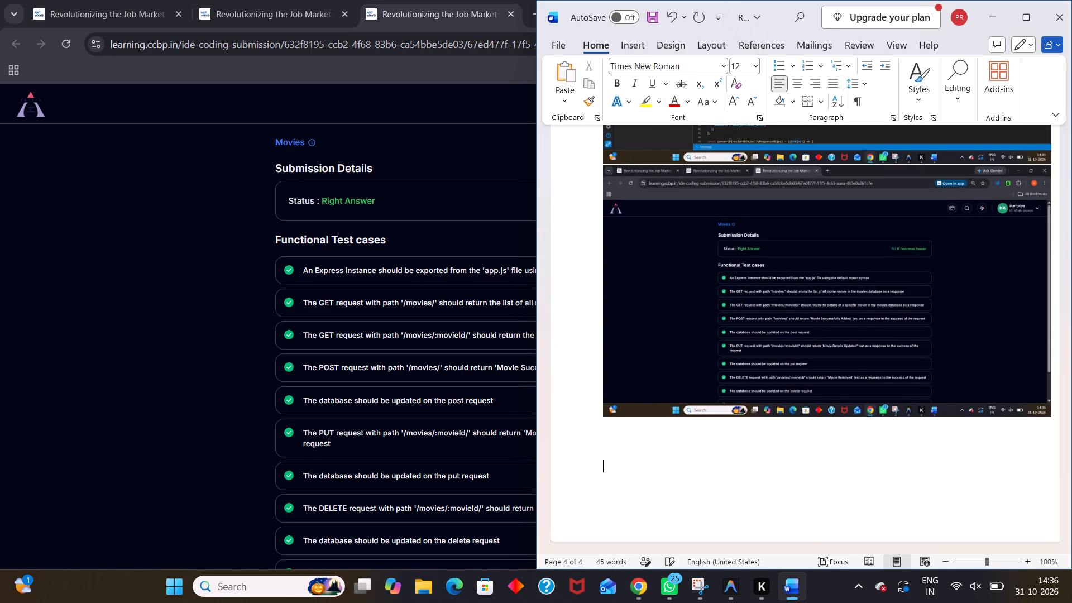
{"action": "key", "text": "Return"}
{"action": "key", "text": "Return"}
{"action": "key", "text": "Return"}
{"action": "key", "text": "BackSpace"}
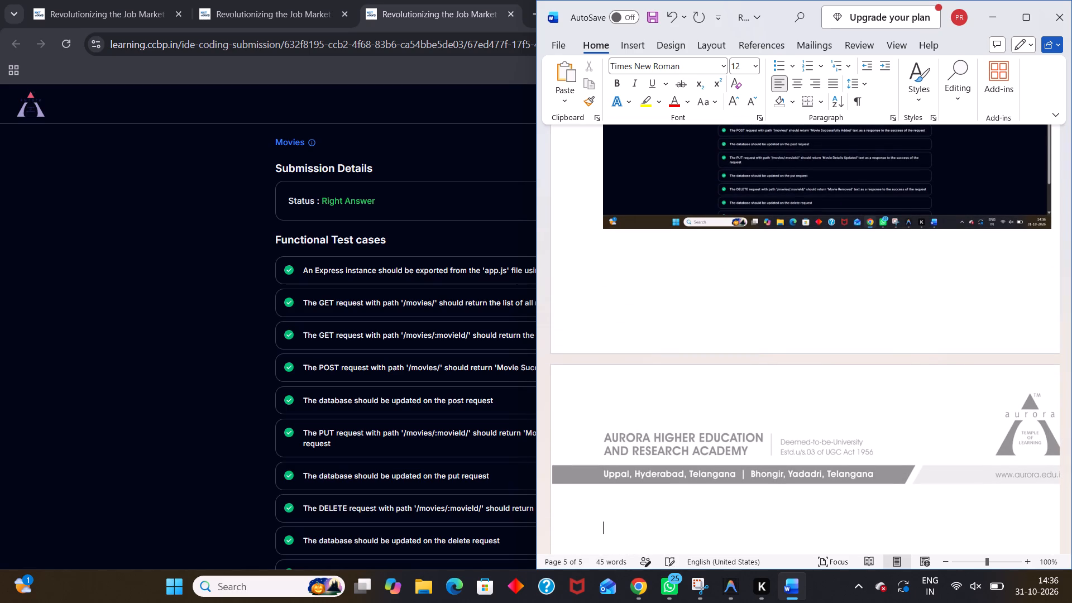
{"action": "key", "text": "BackSpace"}
{"action": "key", "text": "Return"}
{"action": "type", "text": "UES"}
{"action": "key", "text": "y"}
{"action": "key", "text": "BackSpace"}
{"action": "type", "text": "TION 3"}
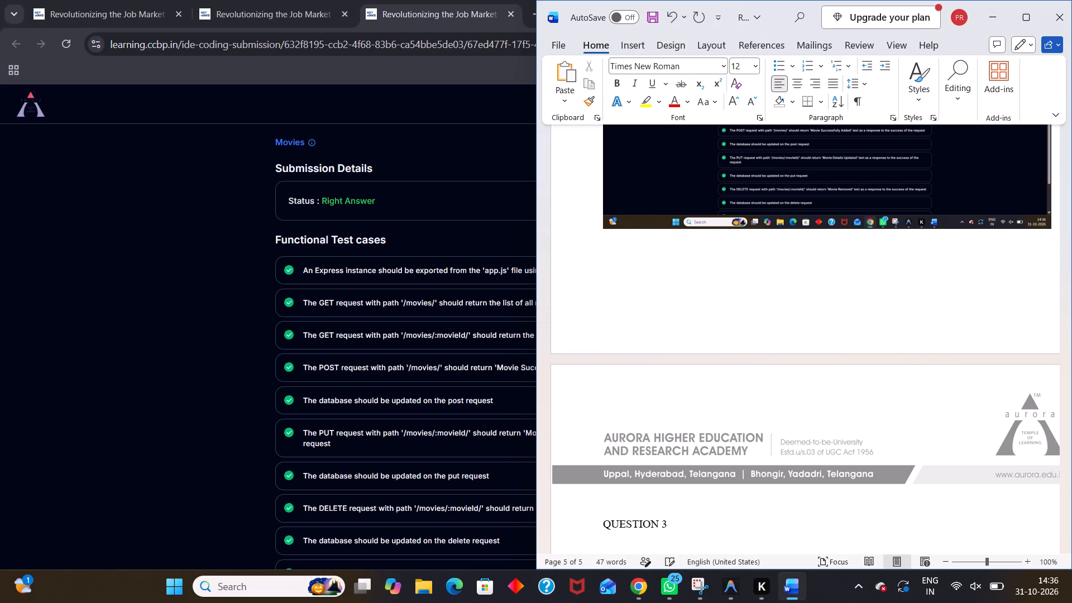
{"action": "key", "text": "shift+colon"}
Switch to Chrome, return from the Movies question to the Coding Practice list, and close the Movies IDE and submission tabs.
{"action": "left_click", "coordinate": [682, 520]}
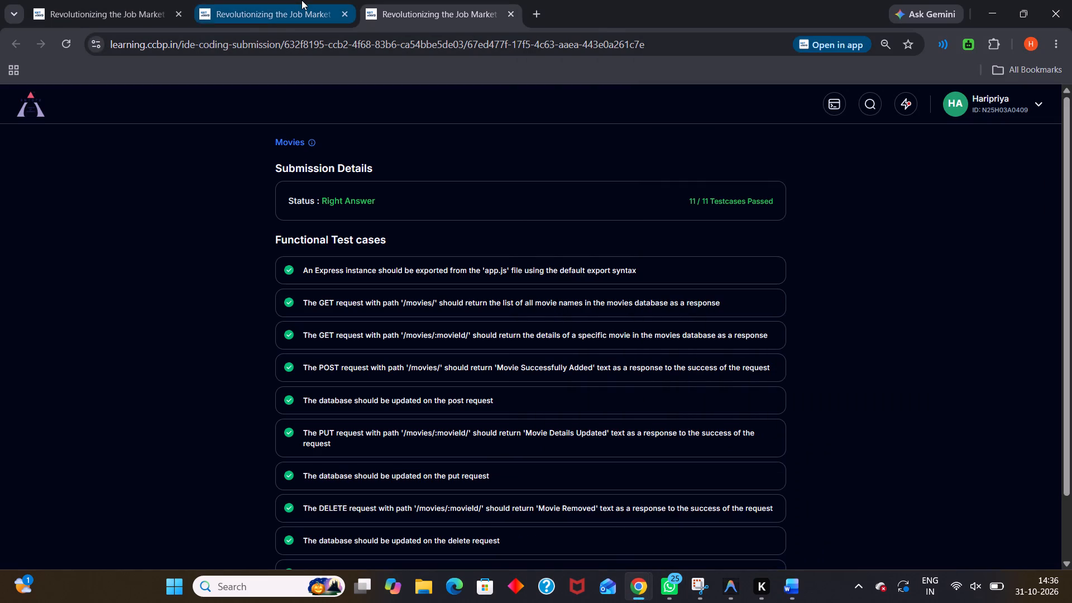
{"action": "left_click", "coordinate": [301, 0]}
{"action": "left_click", "coordinate": [169, 0]}
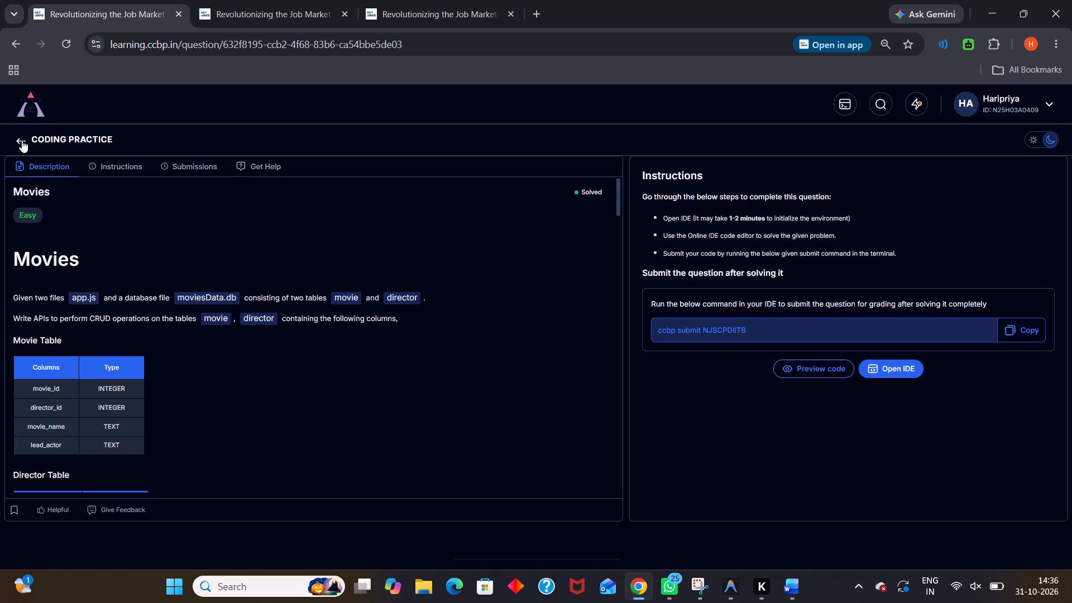
{"action": "left_click", "coordinate": [19, 142]}
{"action": "left_click", "coordinate": [350, 20]}
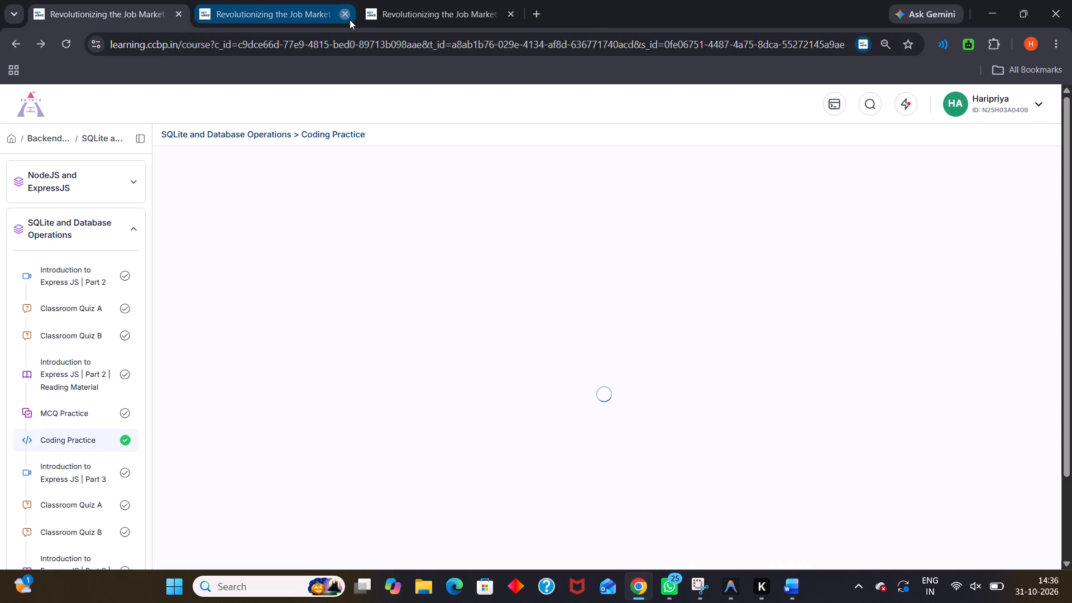
{"action": "left_click", "coordinate": [350, 20]}
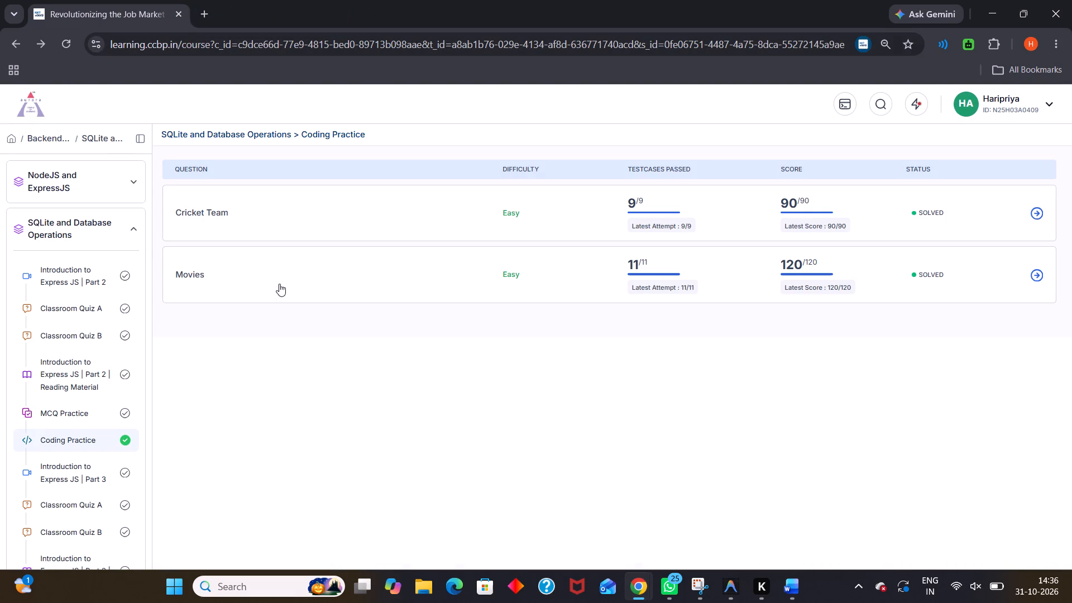
Open the Covid-19 India question from the last Coding Practice in SQLite and Database Operations.
{"action": "scroll", "coordinate": [45, 430], "scroll_direction": "down", "scroll_amount": 2}
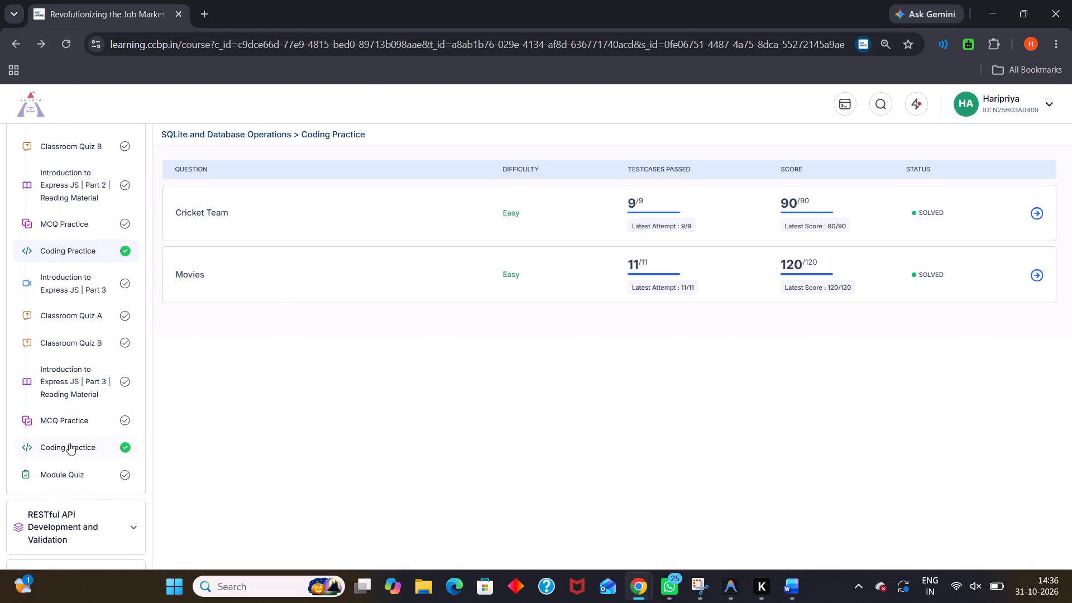
{"action": "left_click", "coordinate": [80, 449]}
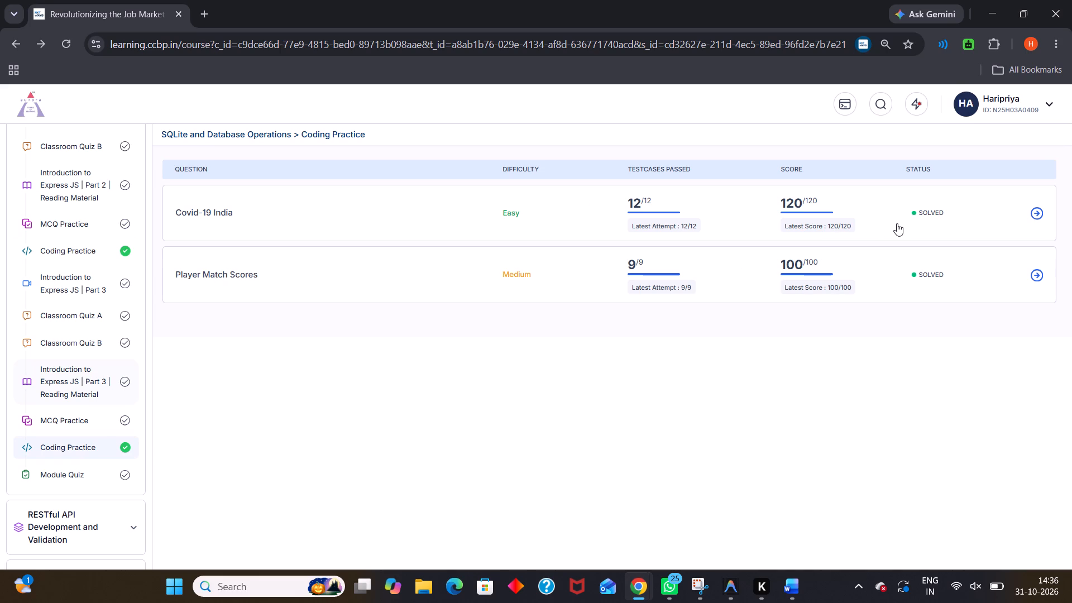
{"action": "left_click", "coordinate": [897, 223]}
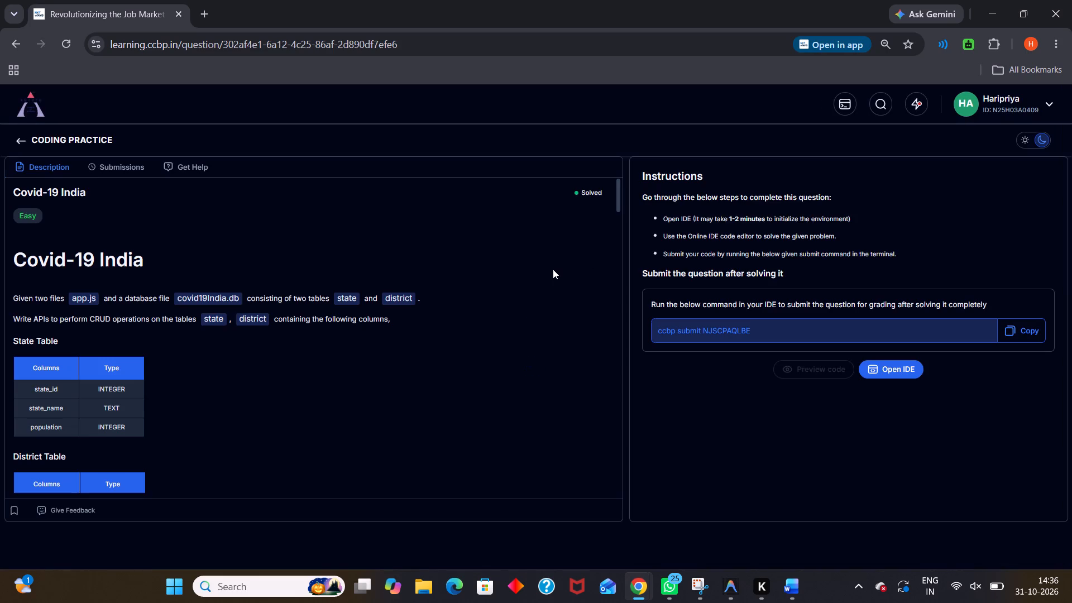
Capture a full-screen screenshot of the Covid-19 India question page.
{"action": "key", "text": "Print"}
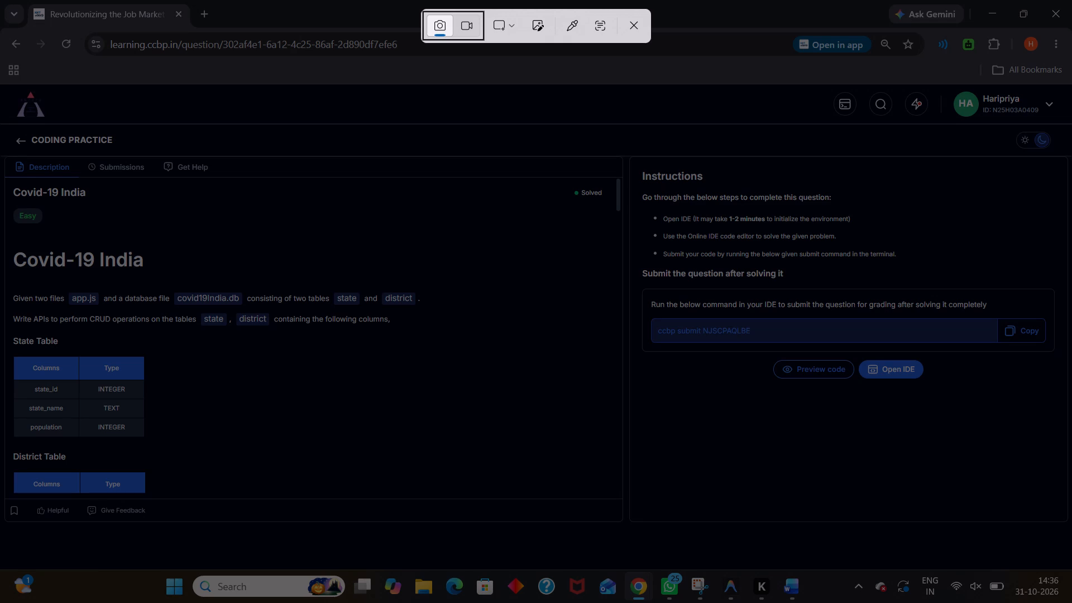
{"action": "left_click", "coordinate": [503, 33]}
{"action": "left_click", "coordinate": [533, 78]}
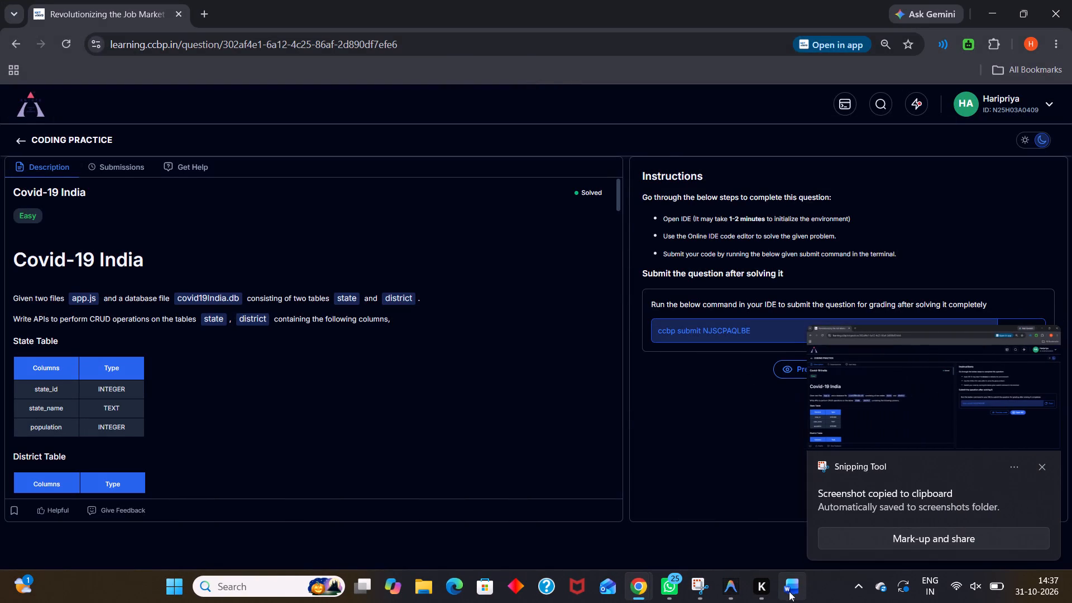
Switch to the Word report and paste the Covid-19 India question screenshot on a new line below "QUESTION 3:".
{"action": "left_click", "coordinate": [797, 527]}
{"action": "left_click", "coordinate": [744, 508]}
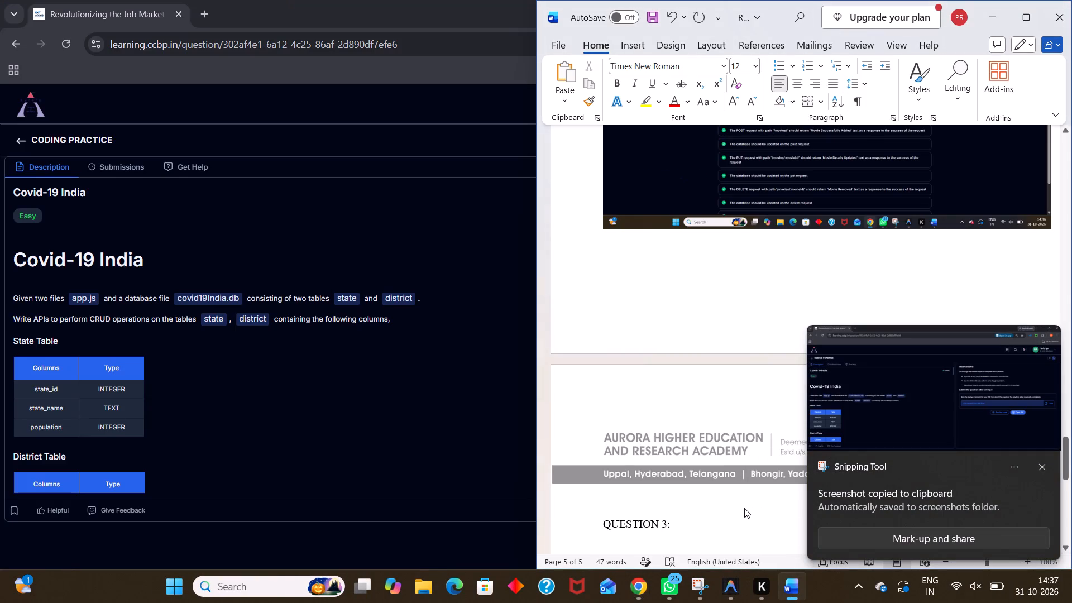
{"action": "key", "text": "Return"}
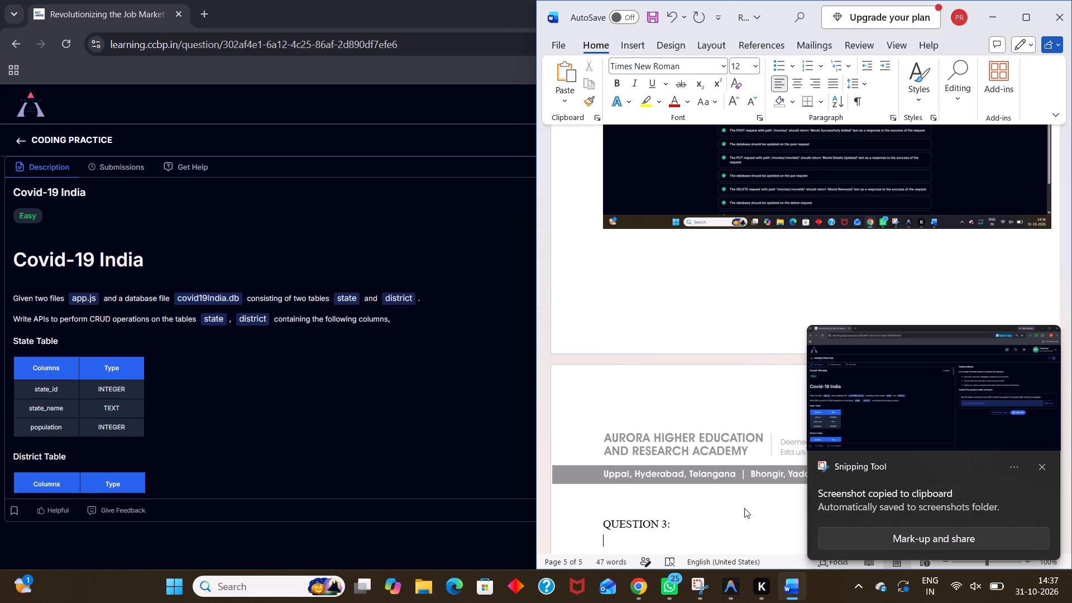
{"action": "key", "text": "ctrl+v"}
{"action": "left_click", "coordinate": [693, 274]}
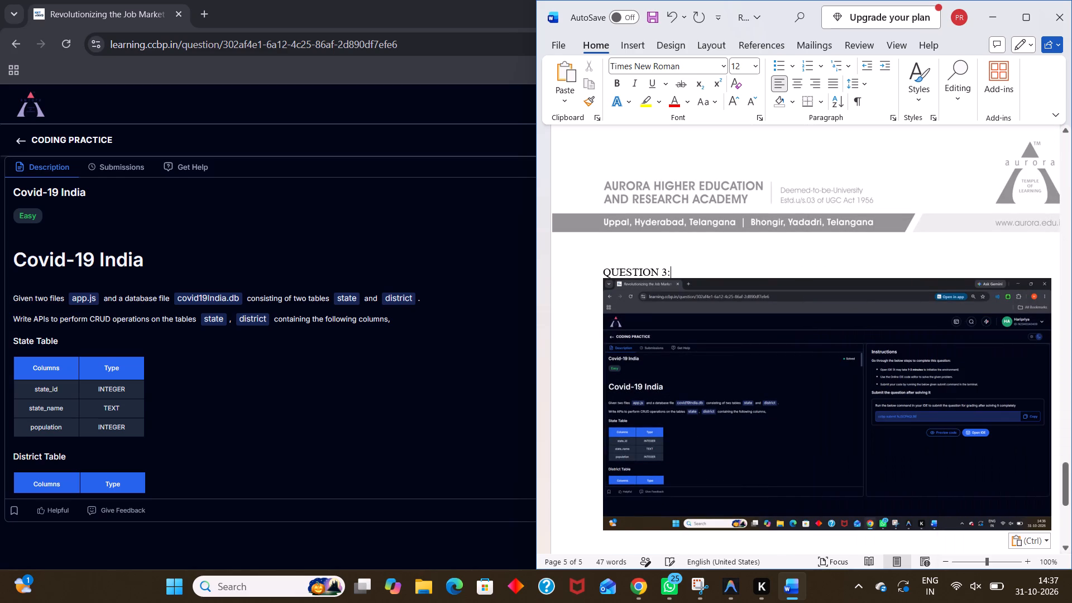
Copy the title "Covid-19 India" from the question page in Chrome and paste it after "QUESTION 3:" in the Word report.
{"action": "left_click", "coordinate": [663, 539]}
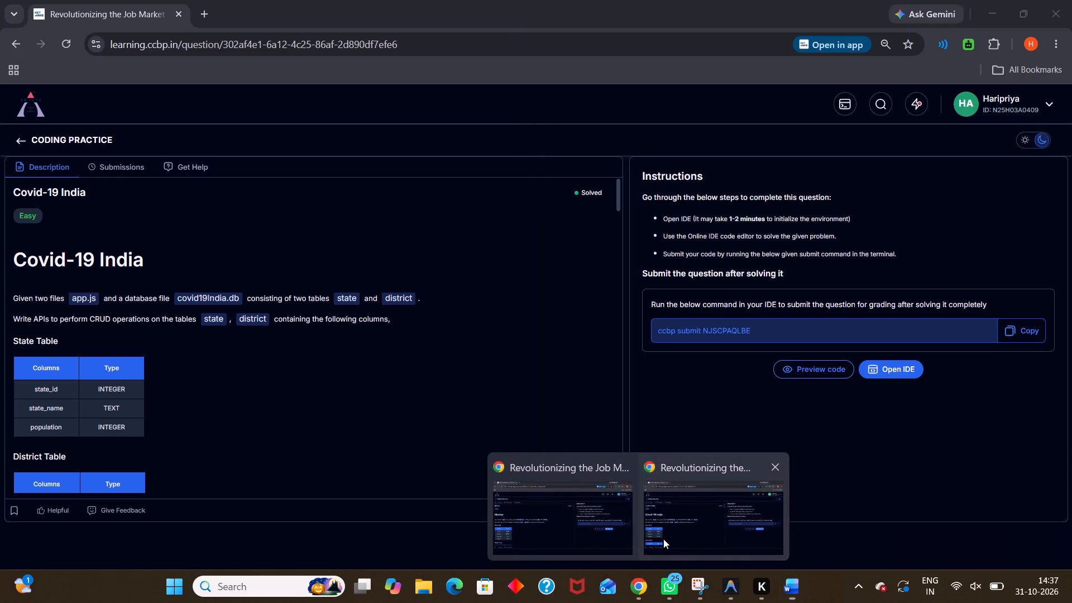
{"action": "left_click", "coordinate": [157, 260]}
{"action": "left_click_drag", "start_coordinate": [157, 260], "coordinate": [37, 262]}
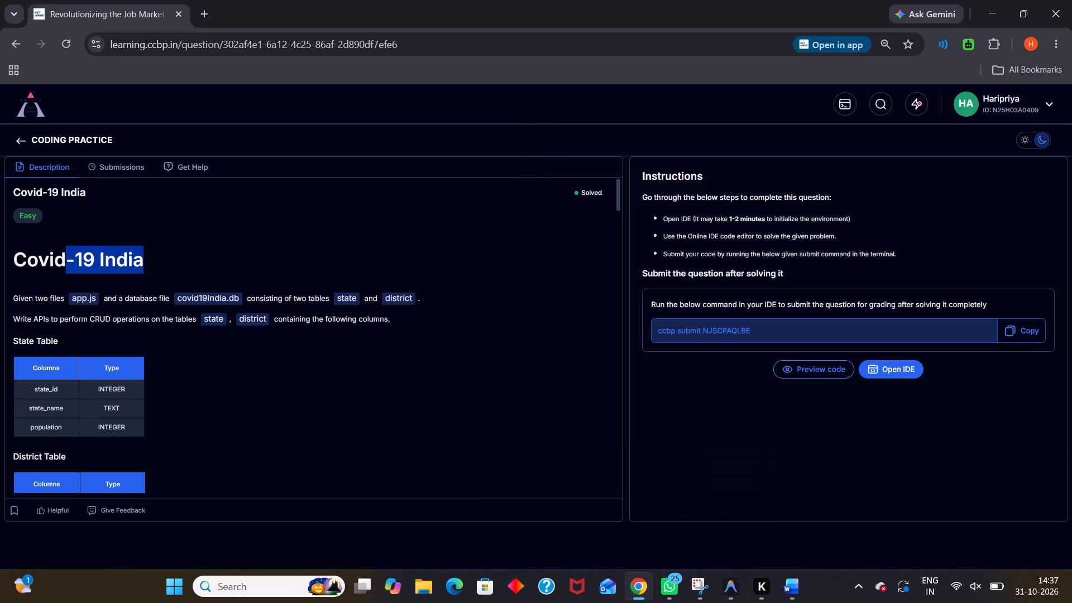
{"action": "key", "text": "ctrl+c"}
{"action": "left_click", "coordinate": [791, 532]}
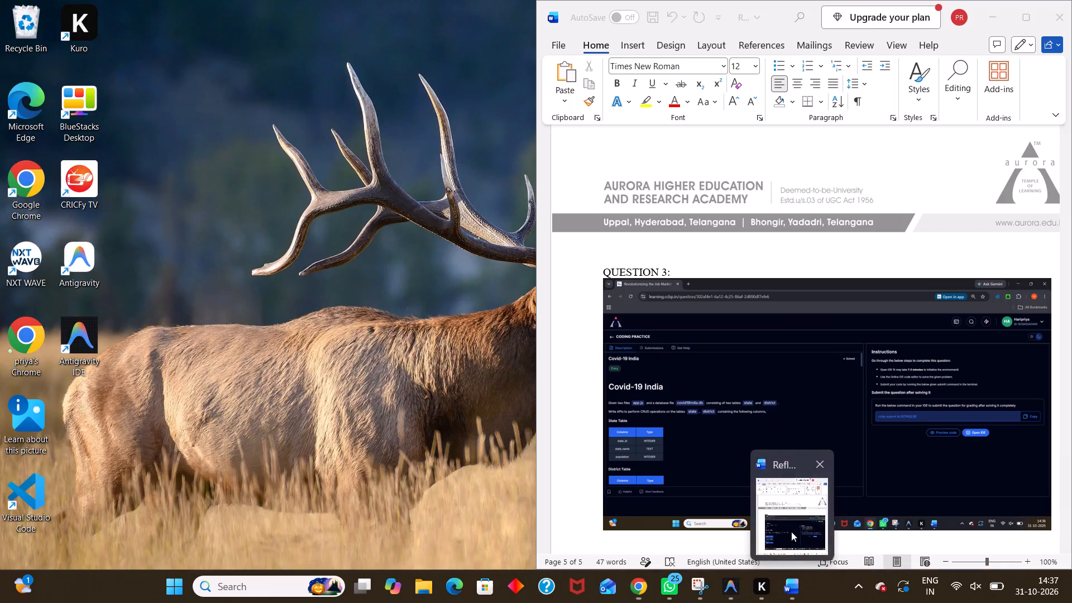
{"action": "left_click", "coordinate": [699, 279]}
{"action": "left_click", "coordinate": [679, 267]}
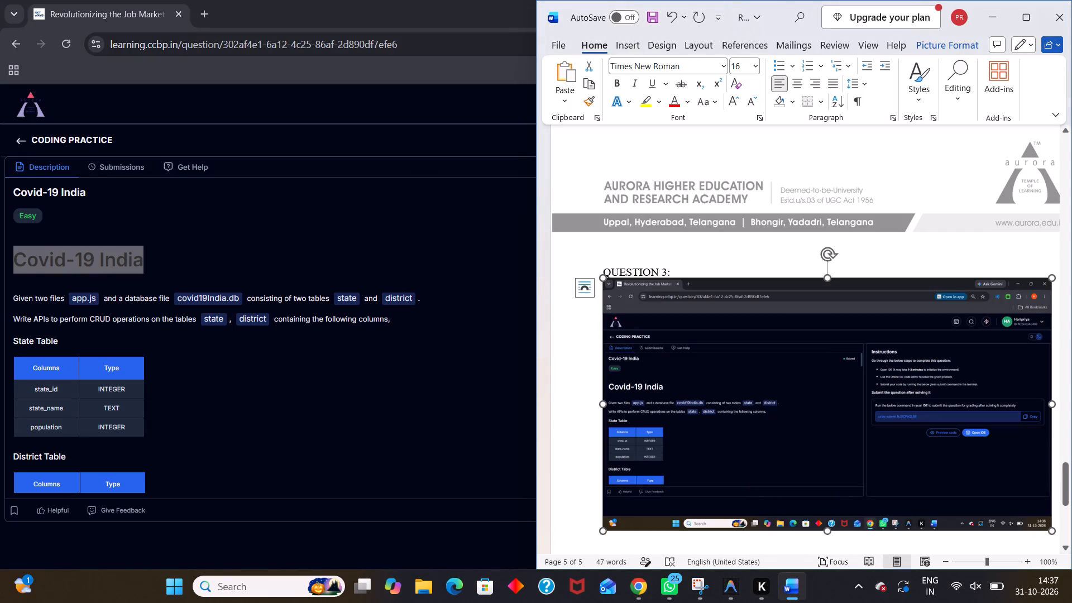
{"action": "key", "text": "ctrl+v"}
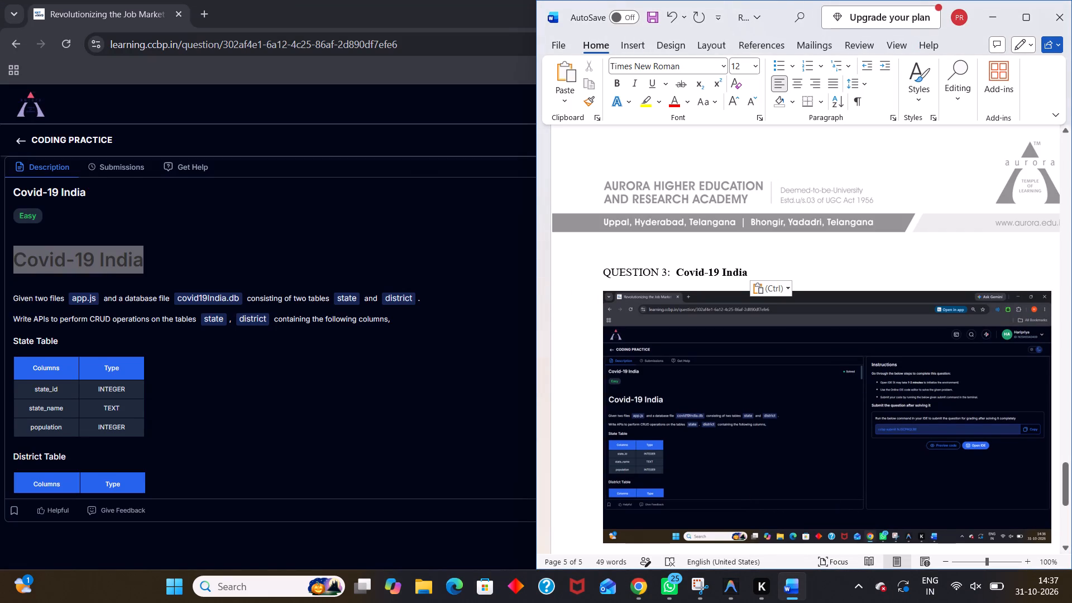
Make the "QUESTION 3:" heading text bold.
{"action": "left_click", "coordinate": [670, 270]}
{"action": "left_click_drag", "start_coordinate": [670, 270], "coordinate": [607, 276]}
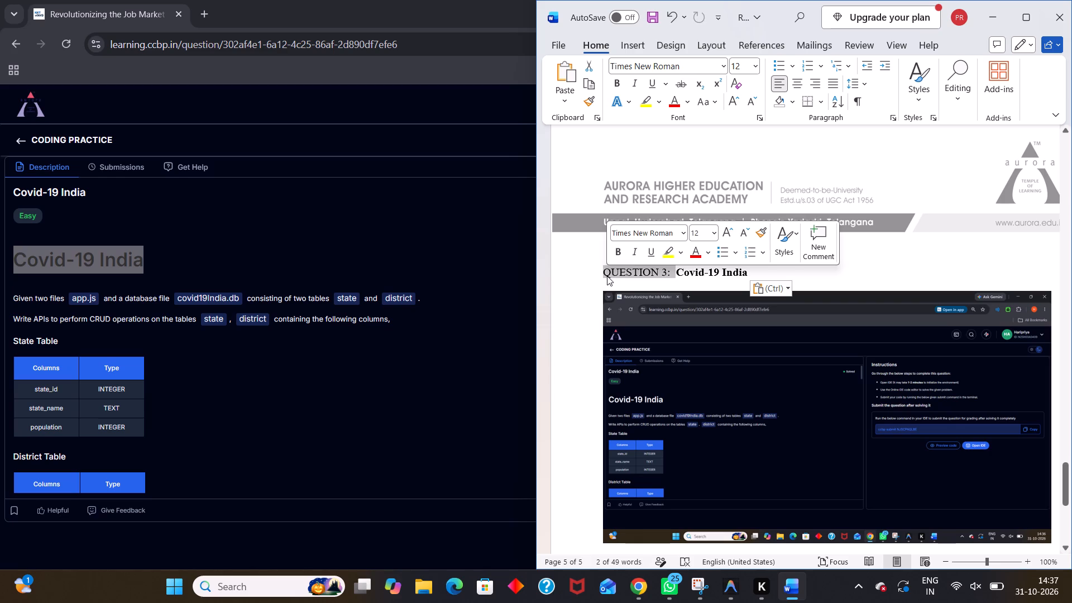
{"action": "left_click", "coordinate": [615, 253]}
{"action": "scroll", "coordinate": [684, 323], "scroll_direction": "down", "scroll_amount": 2}
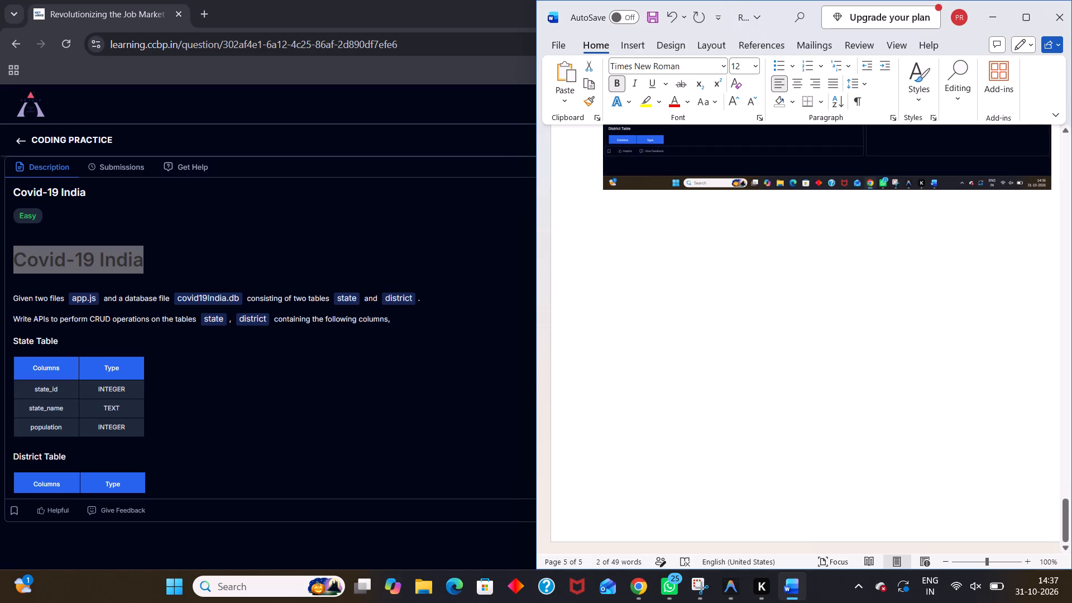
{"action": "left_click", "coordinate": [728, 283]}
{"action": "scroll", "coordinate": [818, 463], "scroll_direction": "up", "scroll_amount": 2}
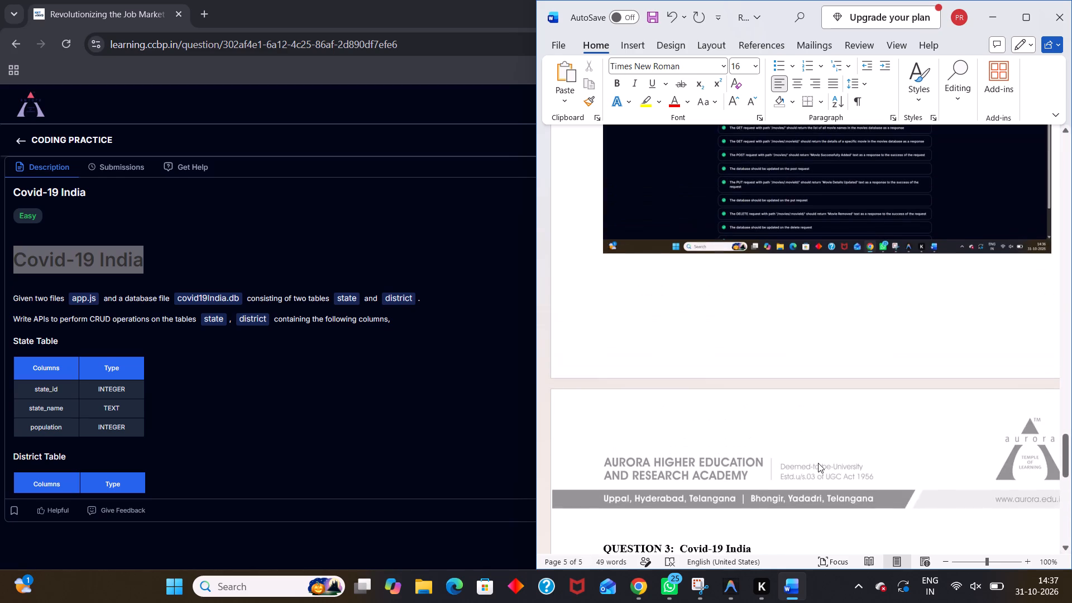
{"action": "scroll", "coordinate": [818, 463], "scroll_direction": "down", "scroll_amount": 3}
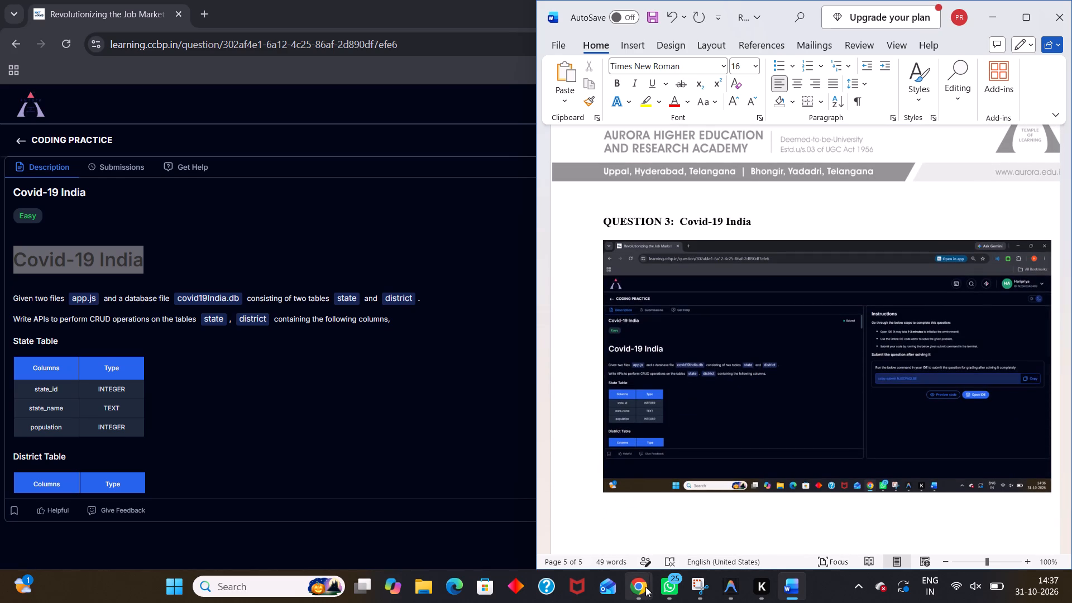
Switch to Chrome and open the IDE for the Covid-19 India question.
{"action": "left_click", "coordinate": [699, 522]}
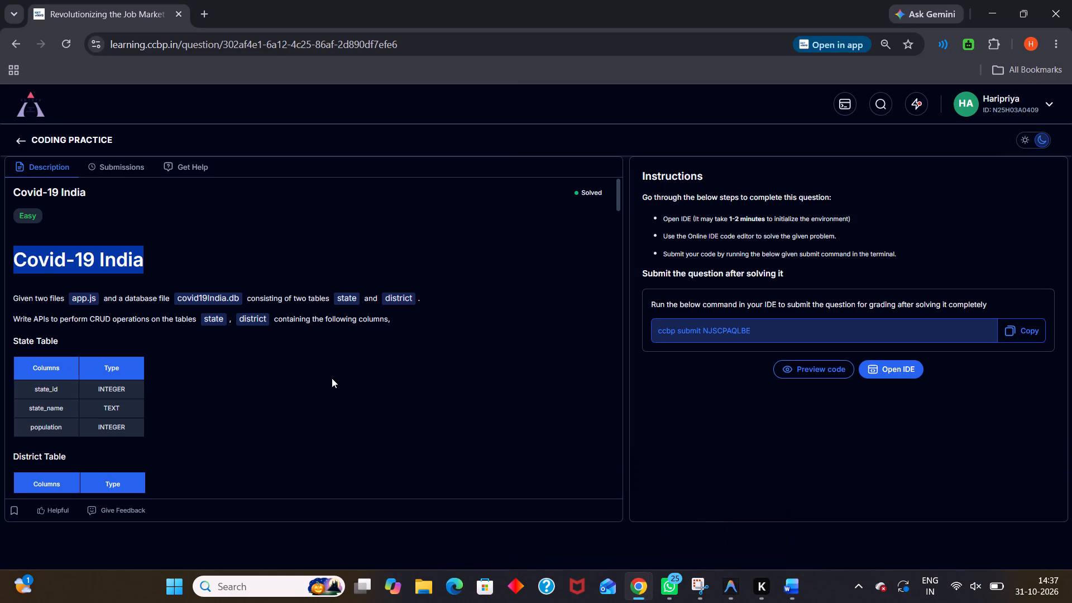
{"action": "left_click", "coordinate": [332, 378]}
{"action": "left_click", "coordinate": [876, 366]}
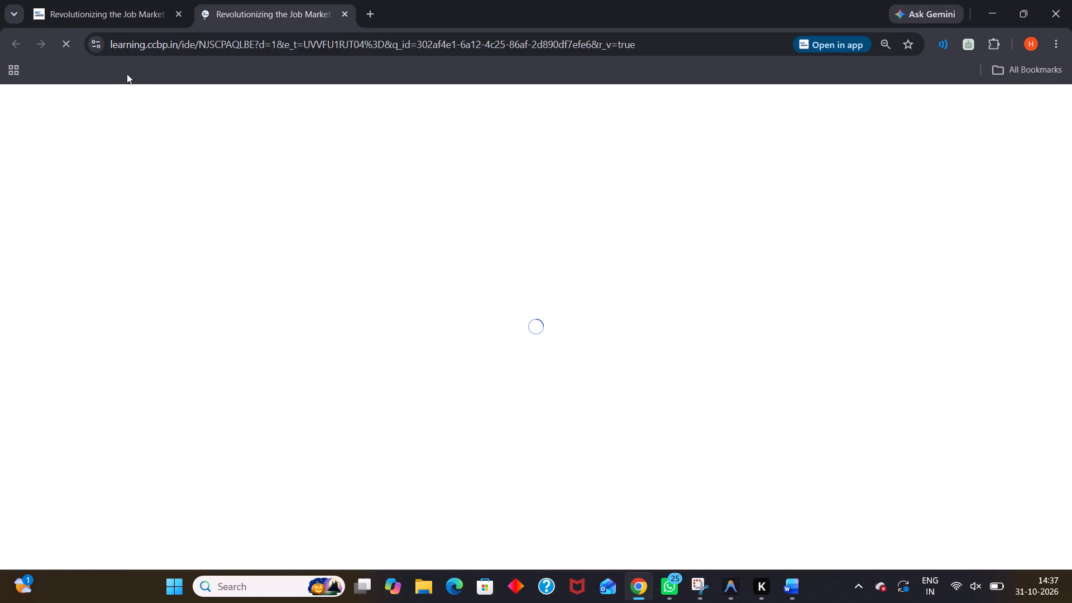
Copy the Covid-19 India submit command and run it in the IDE terminal, closing the IDE session active in the other window.
{"action": "left_click", "coordinate": [103, 0]}
{"action": "left_click", "coordinate": [1017, 334]}
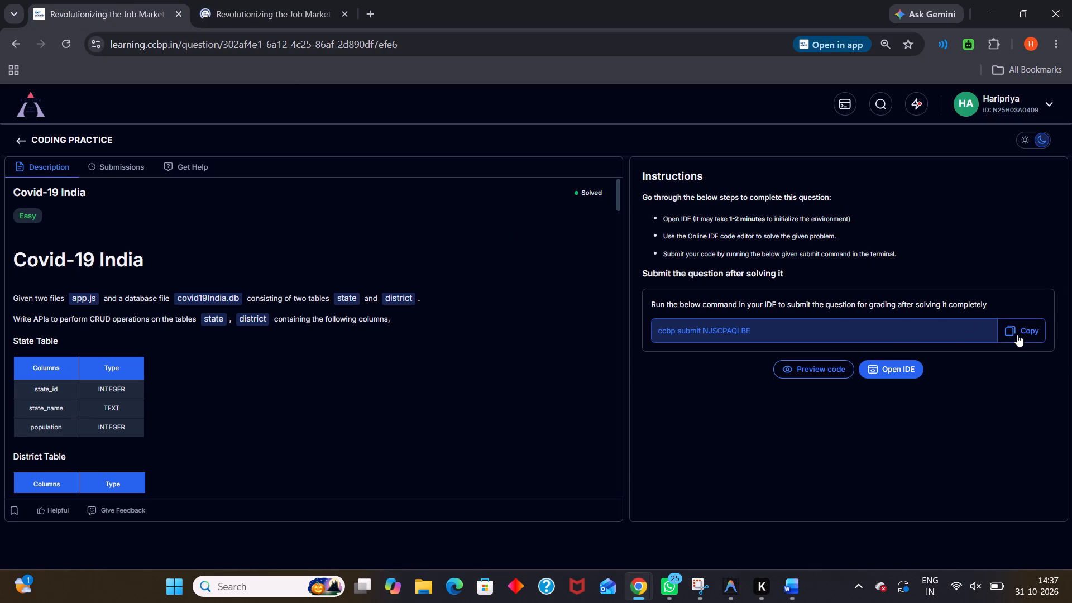
{"action": "left_click", "coordinate": [226, 0]}
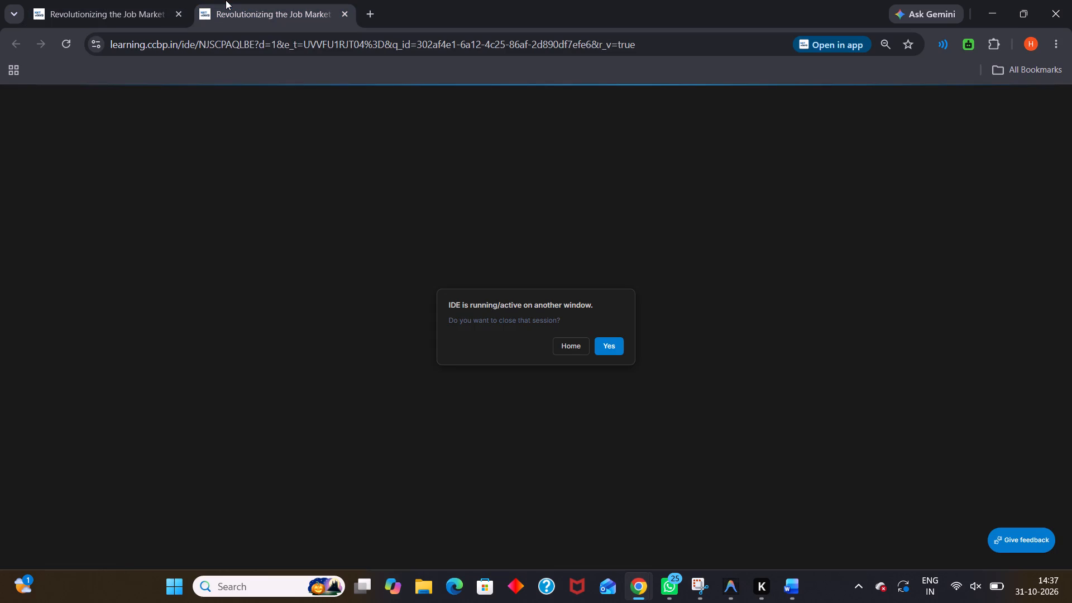
{"action": "left_click", "coordinate": [611, 355]}
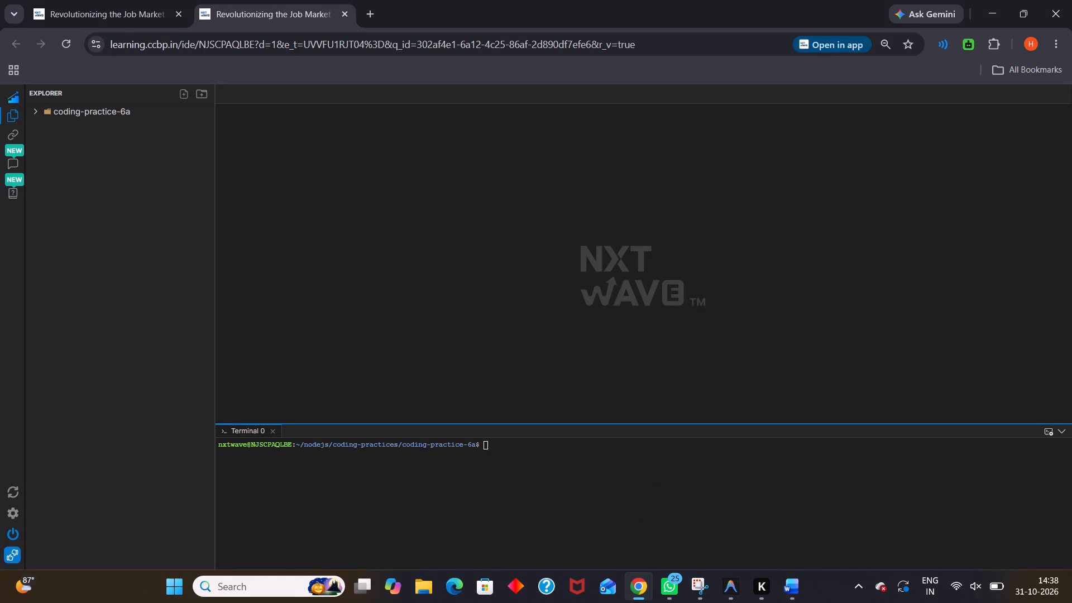
{"action": "left_click", "coordinate": [484, 447]}
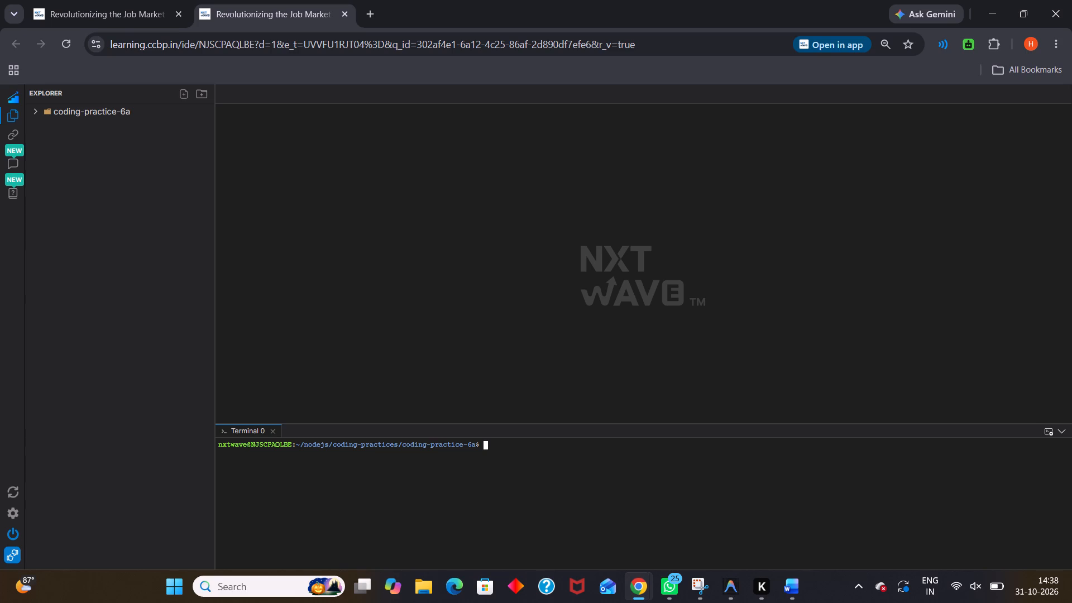
{"action": "key", "text": "ctrl+shift+v"}
{"action": "key", "text": "Return"}
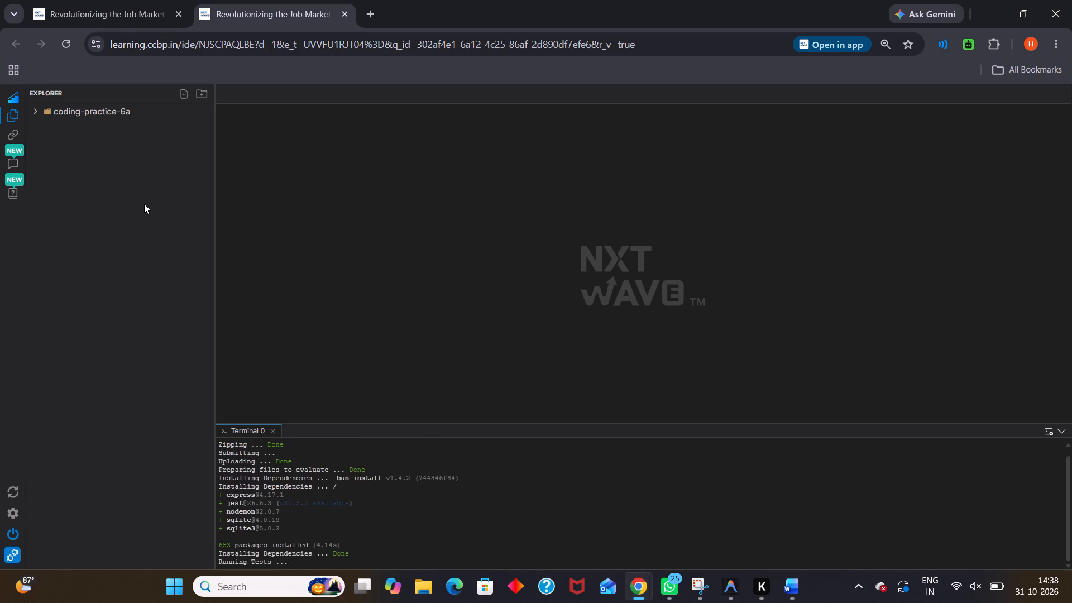
Open app.js from the coding-practice-6a folder in the IDE.
{"action": "left_click", "coordinate": [160, 110]}
{"action": "double_click", "coordinate": [121, 140]}
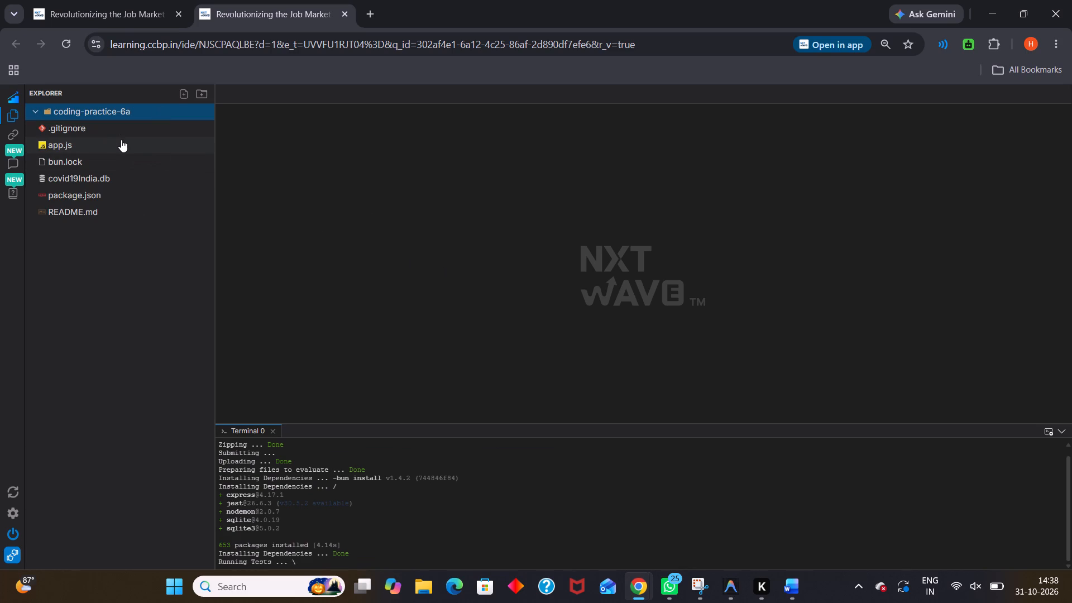
Capture a full-screen screenshot of the IDE showing the beginning of the app.js code.
{"action": "scroll", "coordinate": [443, 262], "scroll_direction": "down", "scroll_amount": 11}
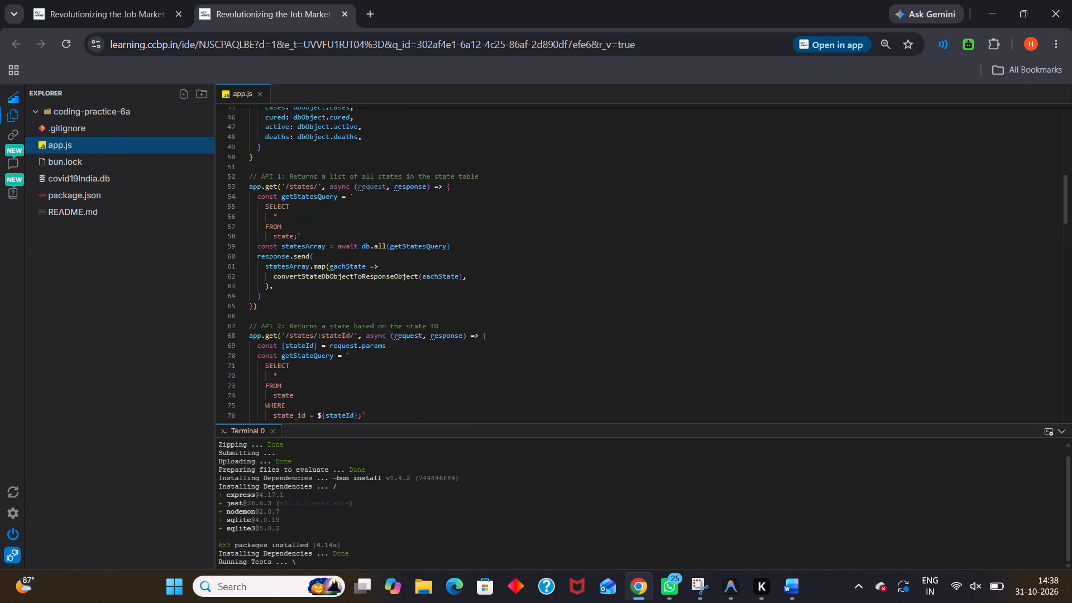
{"action": "scroll", "coordinate": [443, 262], "scroll_direction": "down", "scroll_amount": 10}
{"action": "scroll", "coordinate": [443, 262], "scroll_direction": "up", "scroll_amount": 13}
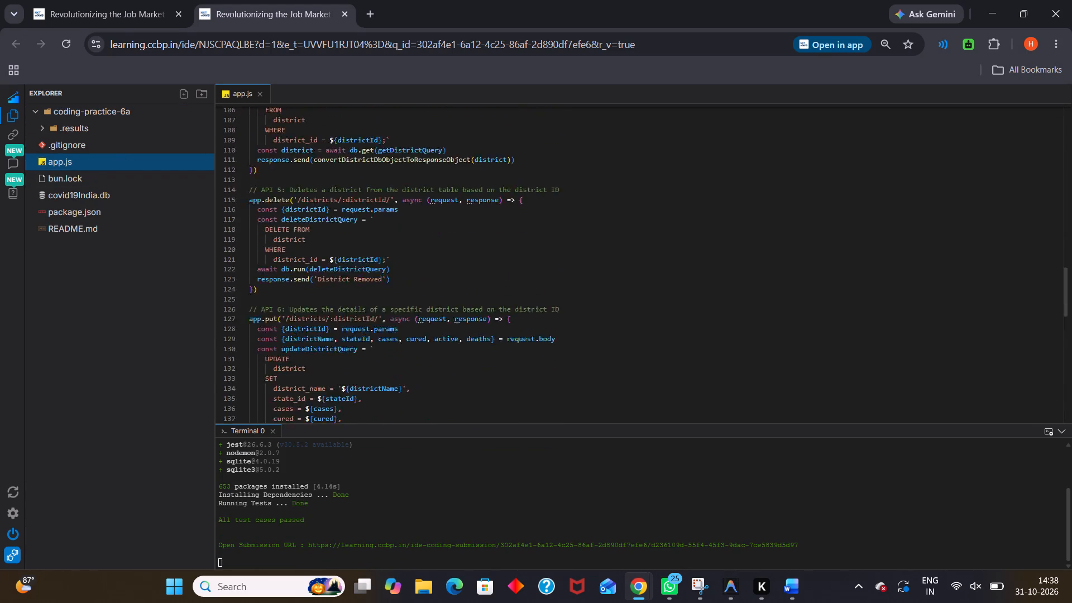
{"action": "scroll", "coordinate": [443, 262], "scroll_direction": "up", "scroll_amount": 19}
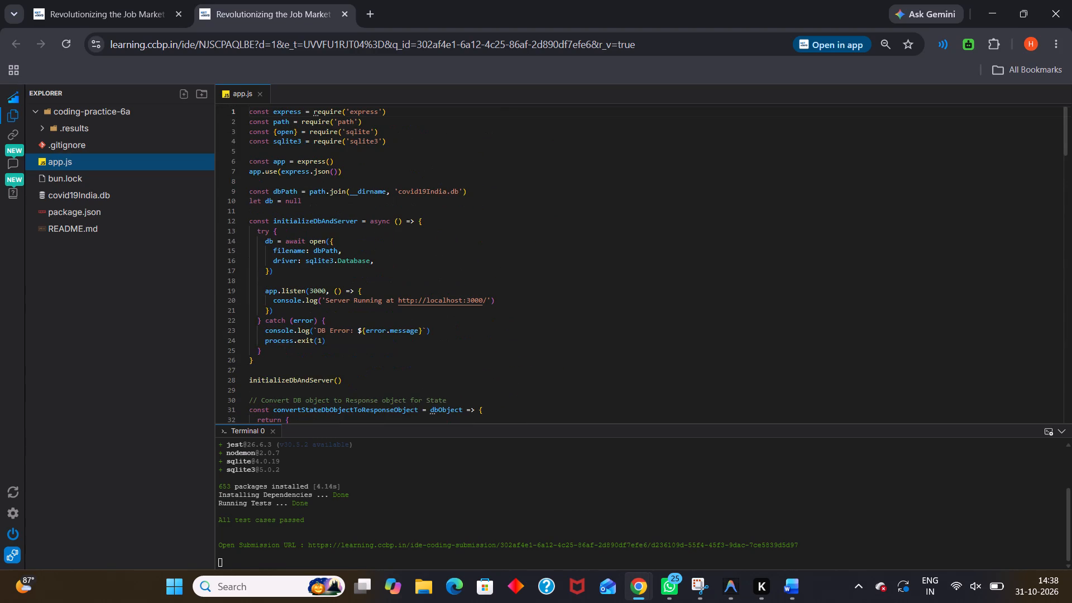
{"action": "key", "text": "Print"}
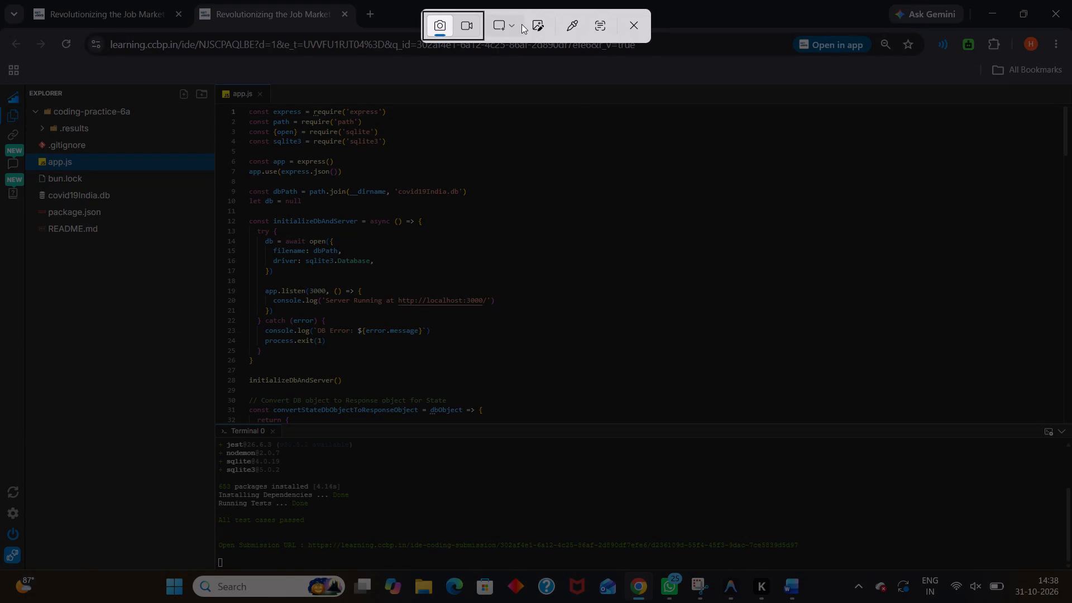
{"action": "left_click", "coordinate": [521, 24]}
{"action": "left_click", "coordinate": [528, 75]}
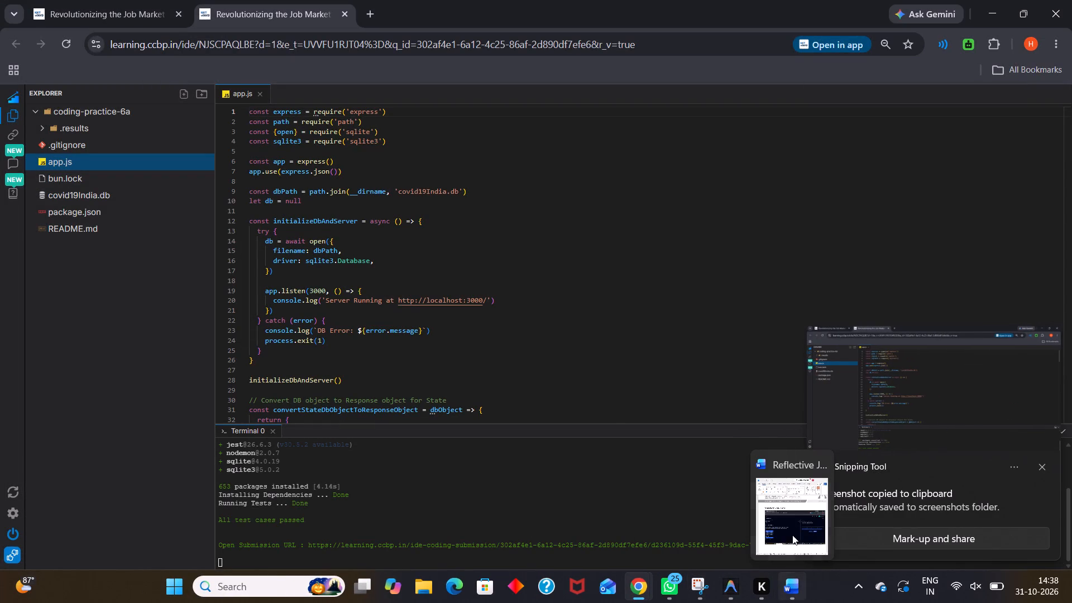
Switch to the Word report and paste the IDE solution screenshot below the Covid-19 India question screenshot.
{"action": "left_click", "coordinate": [792, 516]}
{"action": "left_click", "coordinate": [706, 543]}
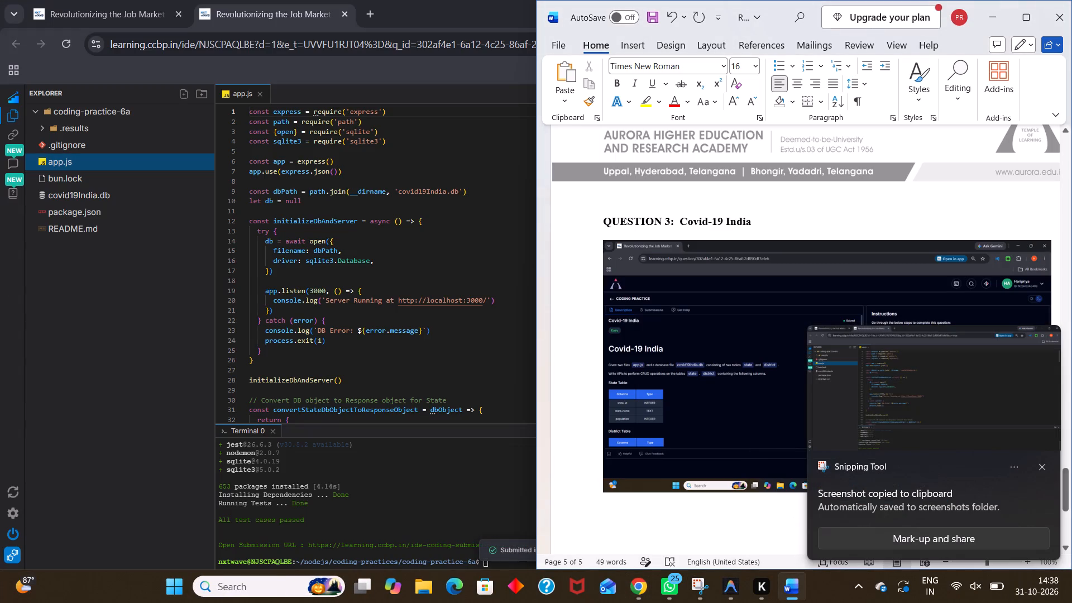
{"action": "left_click", "coordinate": [722, 516]}
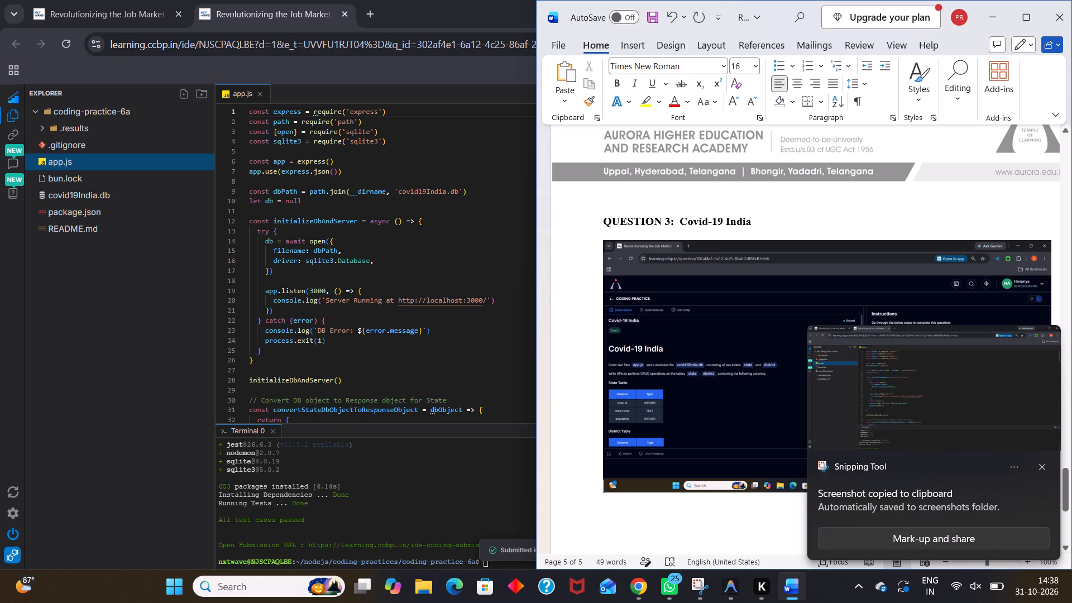
{"action": "left_click", "coordinate": [1037, 469]}
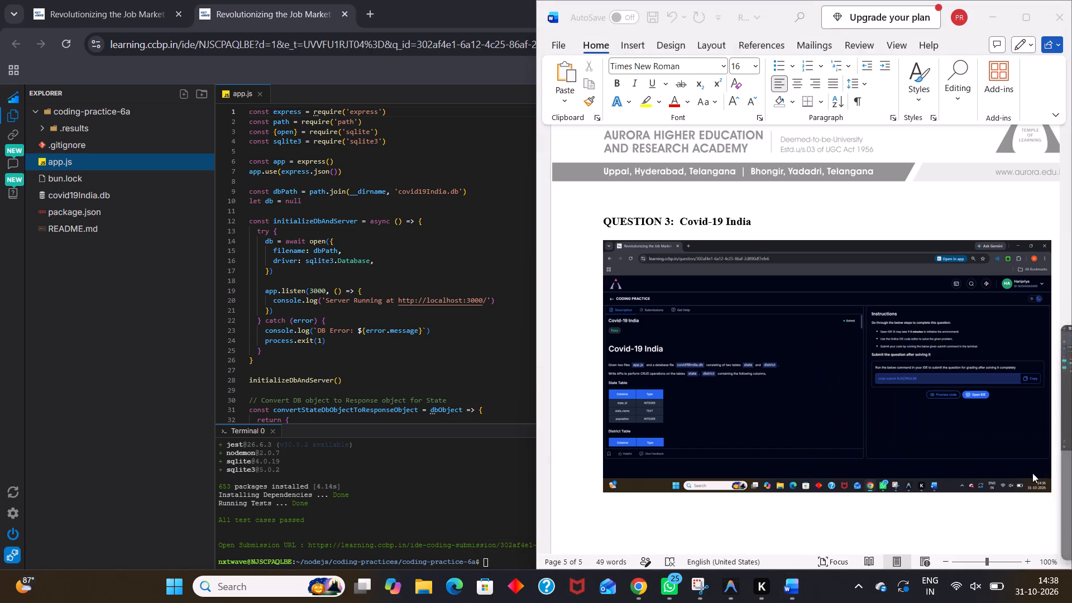
{"action": "left_click", "coordinate": [882, 522]}
{"action": "key", "text": "ctrl+v"}
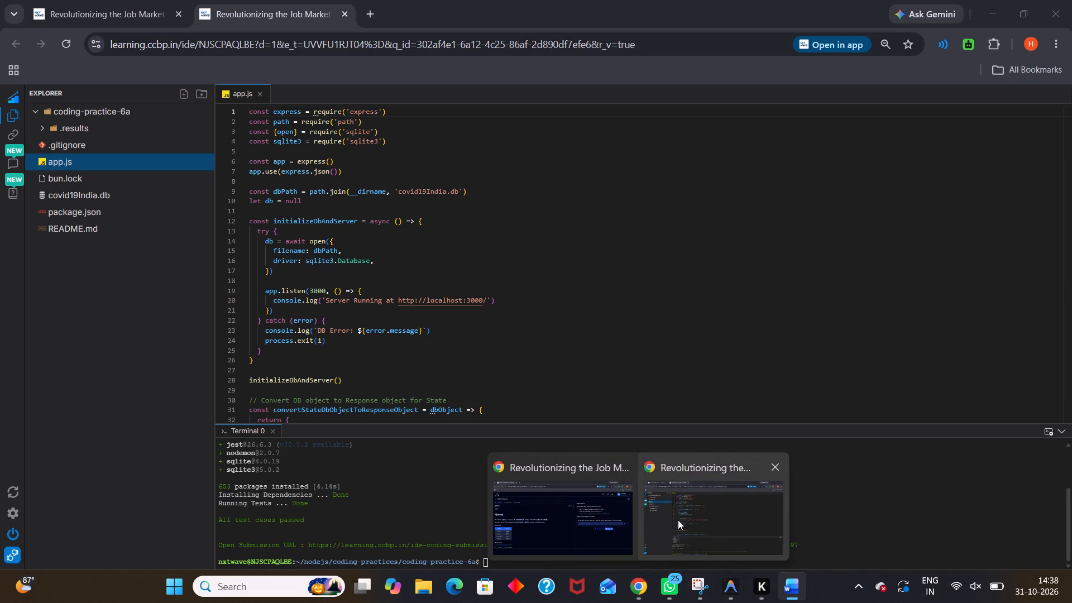
Switch back to the IDE in Chrome and open the submission URL given in the terminal.
{"action": "left_click", "coordinate": [678, 520]}
{"action": "left_click", "coordinate": [551, 541]}
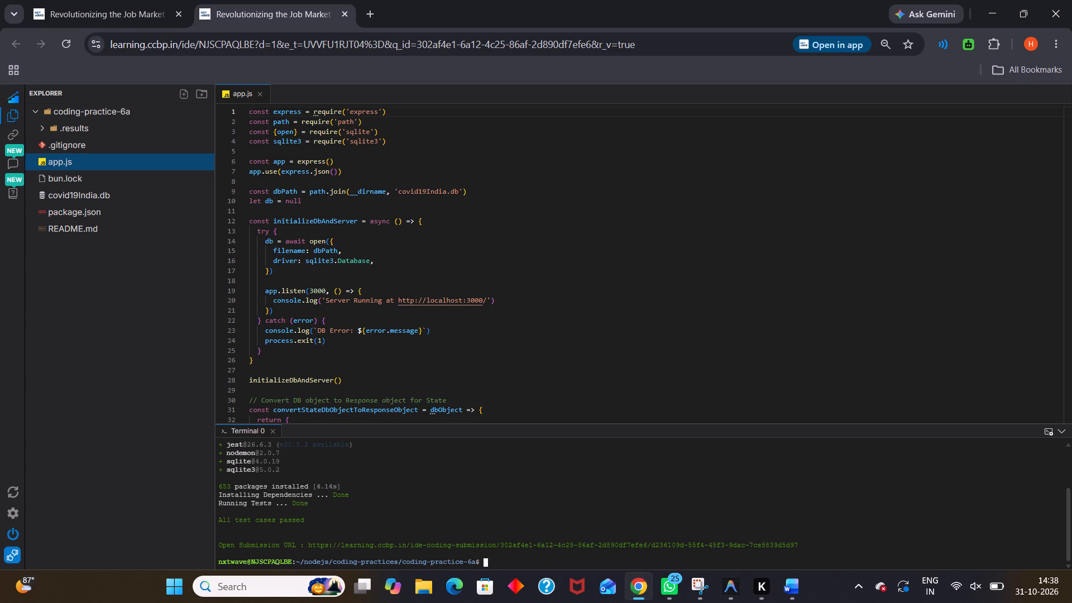
{"action": "left_click", "coordinate": [564, 548]}
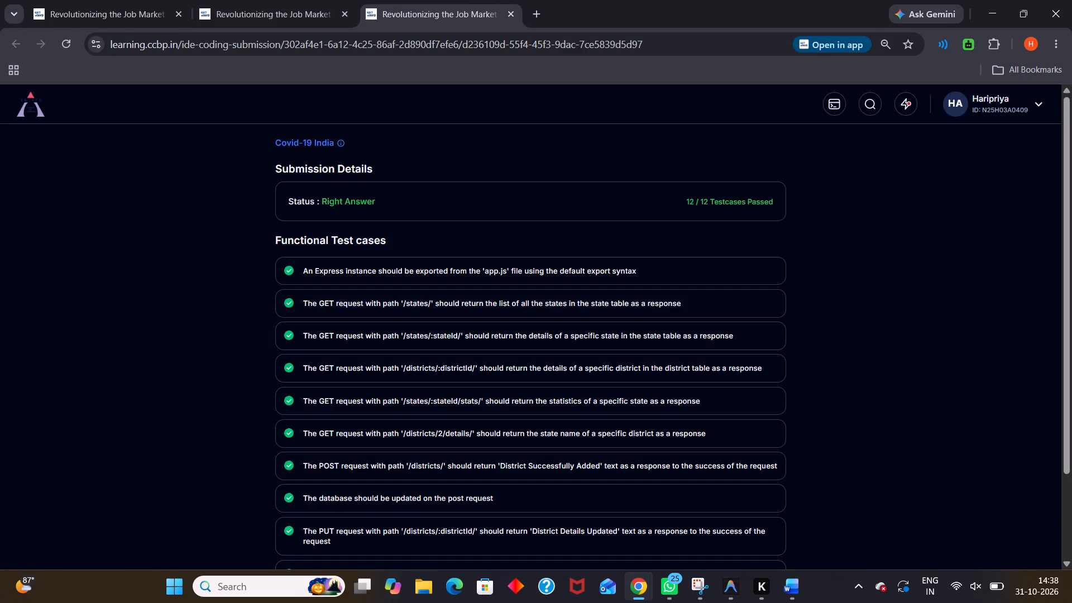
Capture a full-screen screenshot of the Covid-19 India submission details page.
{"action": "key", "text": "Print"}
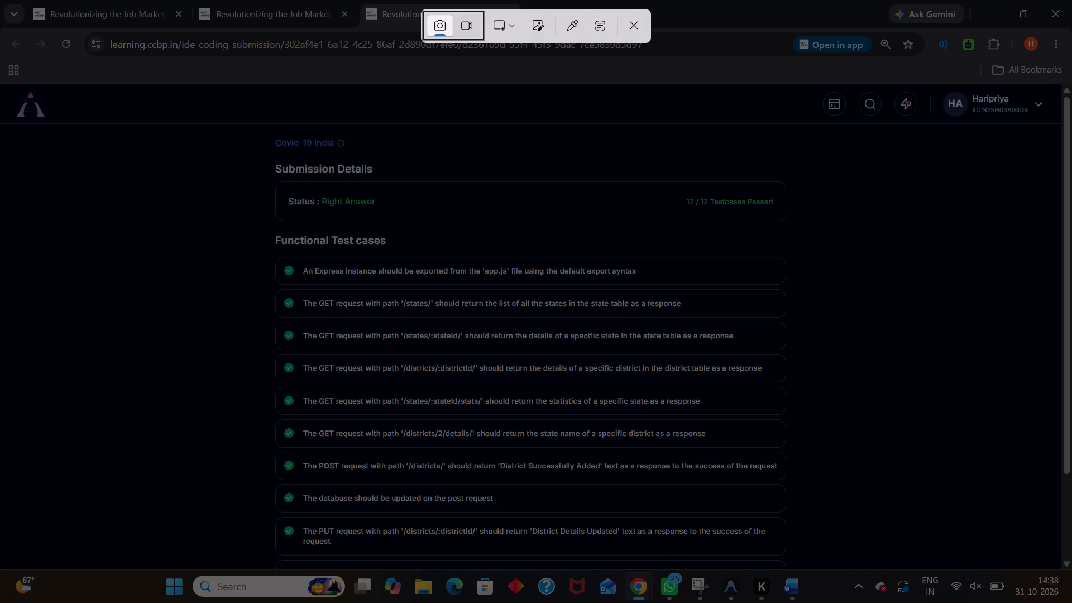
{"action": "left_click", "coordinate": [499, 21]}
{"action": "left_click", "coordinate": [528, 75]}
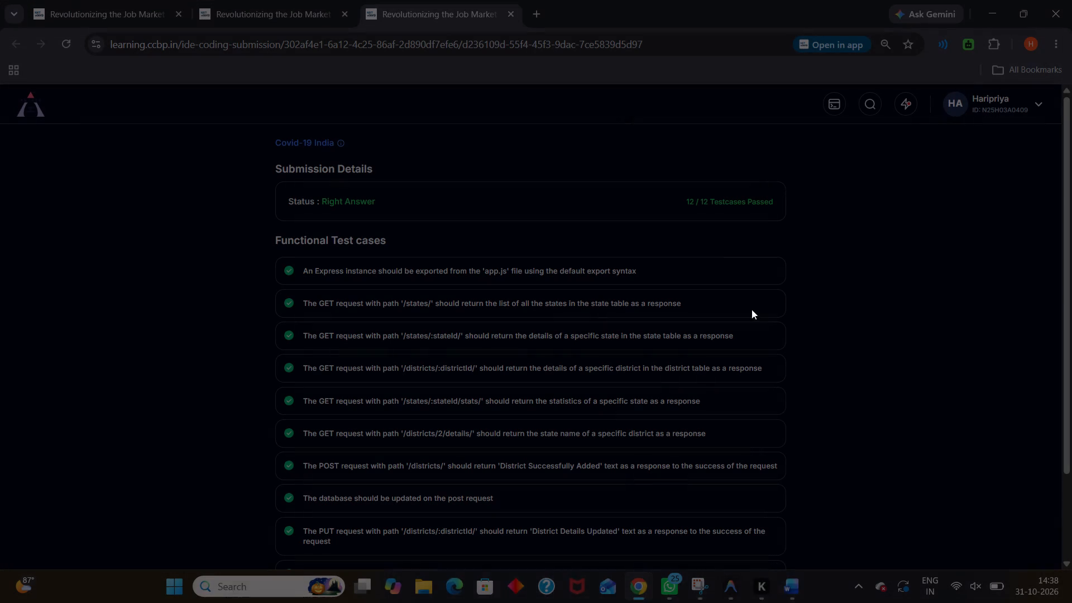
Switch to the Word report and paste the submission-result screenshot below the IDE screenshot.
{"action": "left_click", "coordinate": [826, 531]}
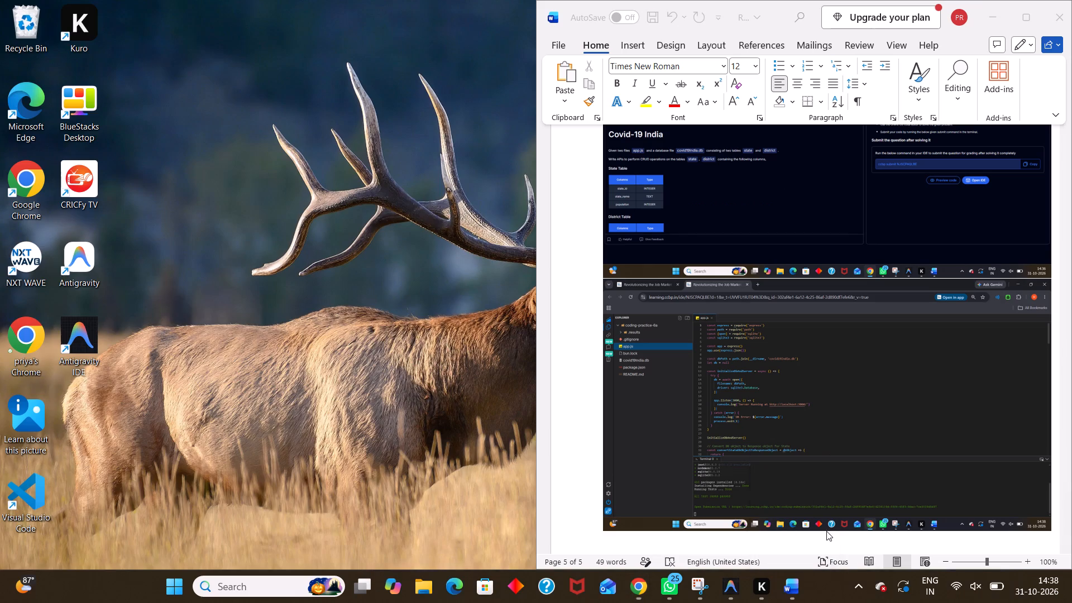
{"action": "key", "text": "ctrl+v"}
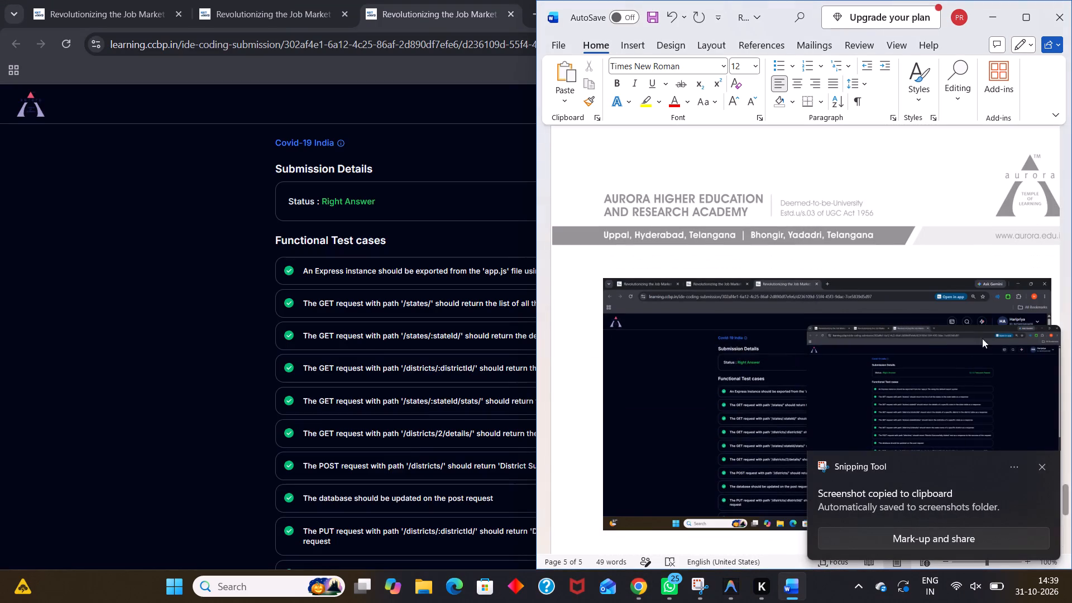
{"action": "left_click", "coordinate": [1047, 467]}
Maximize the Word window and add the line "QUESTION 4:" below the Covid-19 India submission-result screenshot.
{"action": "scroll", "coordinate": [826, 415], "scroll_direction": "down", "scroll_amount": 2}
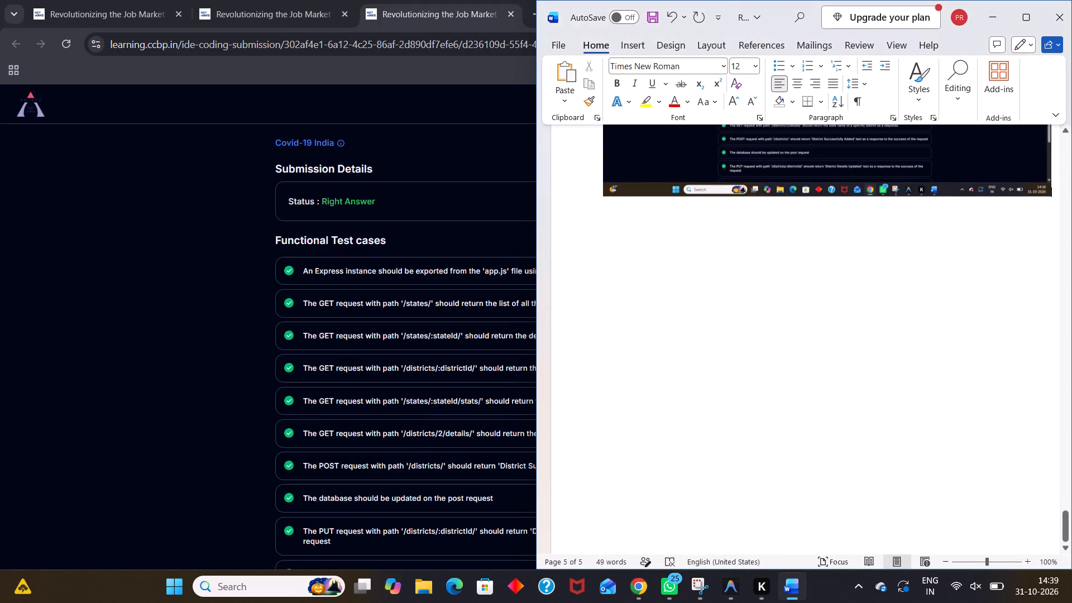
{"action": "left_click", "coordinate": [725, 350]}
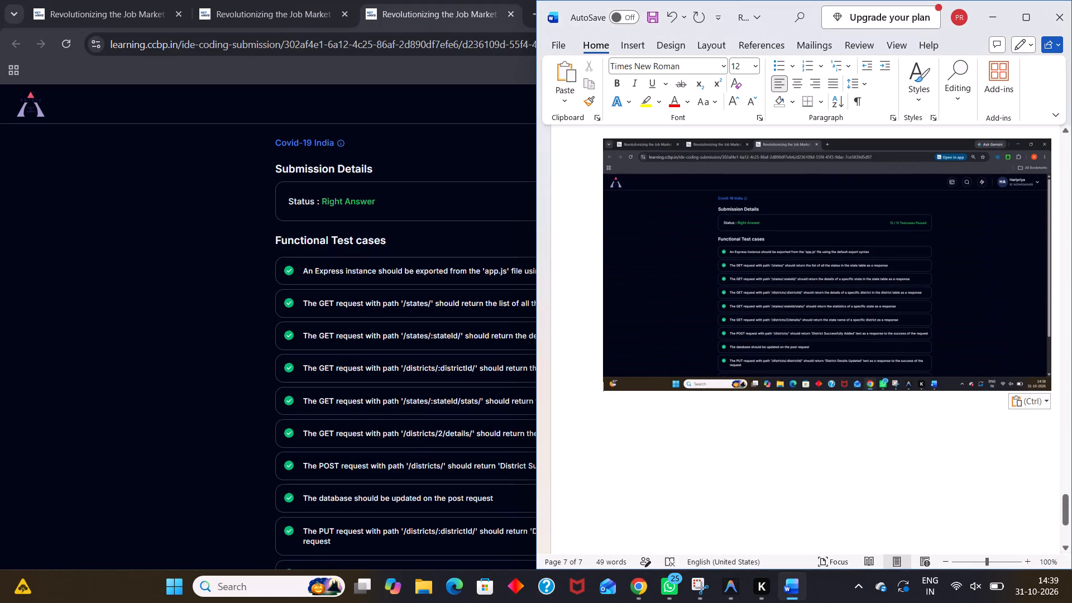
{"action": "left_click", "coordinate": [760, 431]}
{"action": "key", "text": "q"}
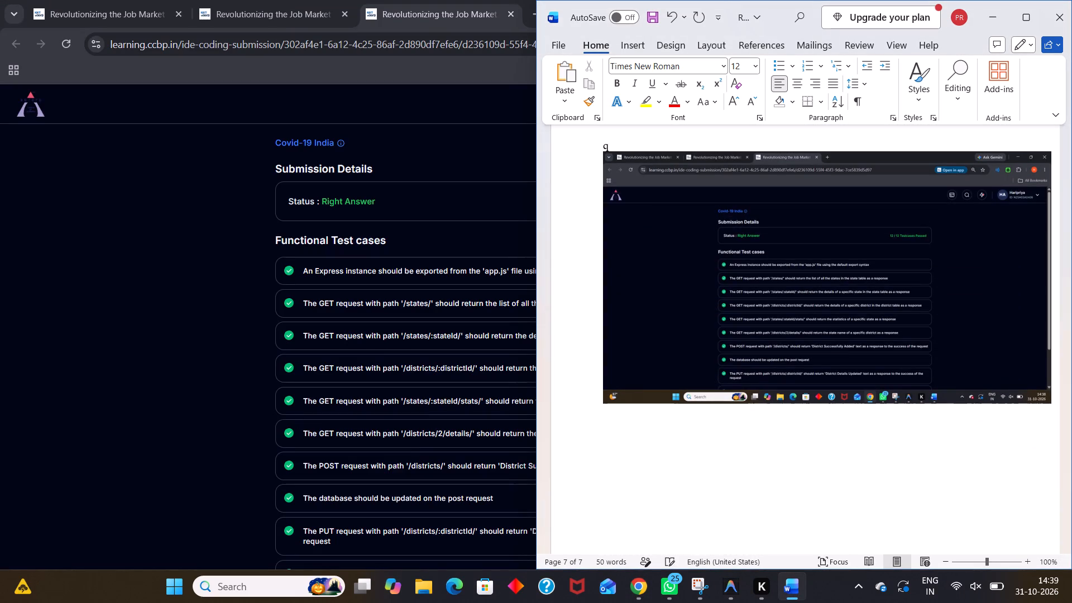
{"action": "left_click", "coordinate": [1018, 419]}
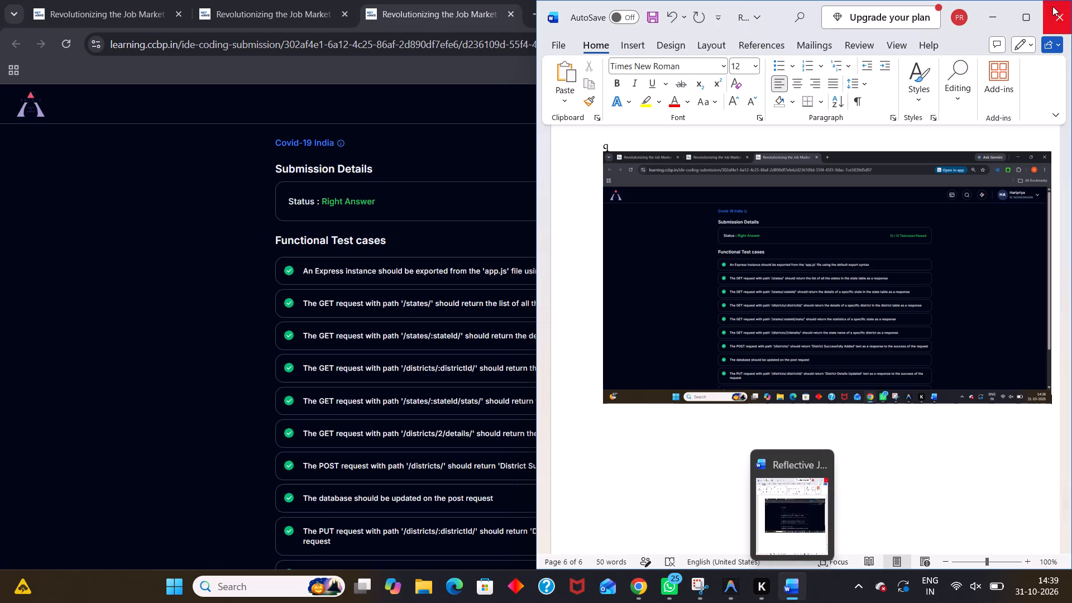
{"action": "left_click", "coordinate": [1031, 13]}
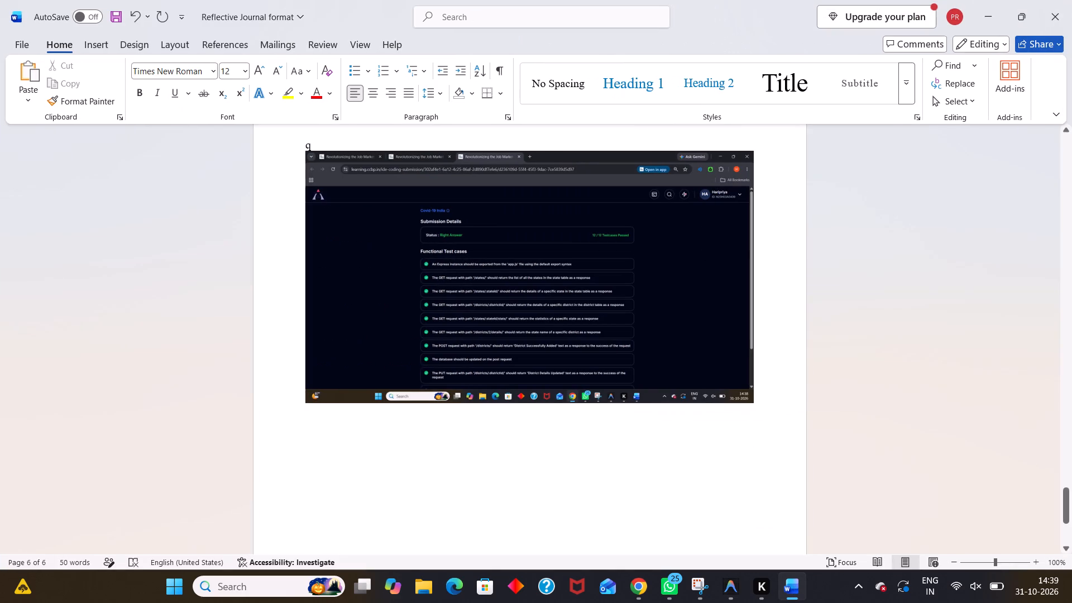
{"action": "left_click", "coordinate": [776, 390]}
{"action": "key", "text": "Return"}
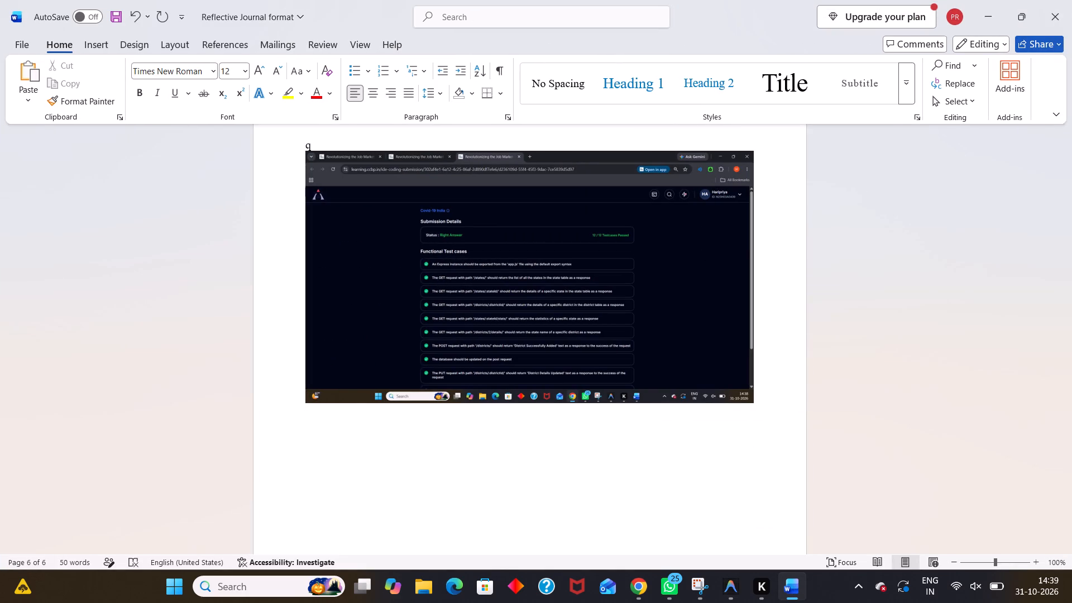
{"action": "key", "text": "Return"}
{"action": "type", "text": "QUESTION 4"}
{"action": "key", "text": "shift+colon"}
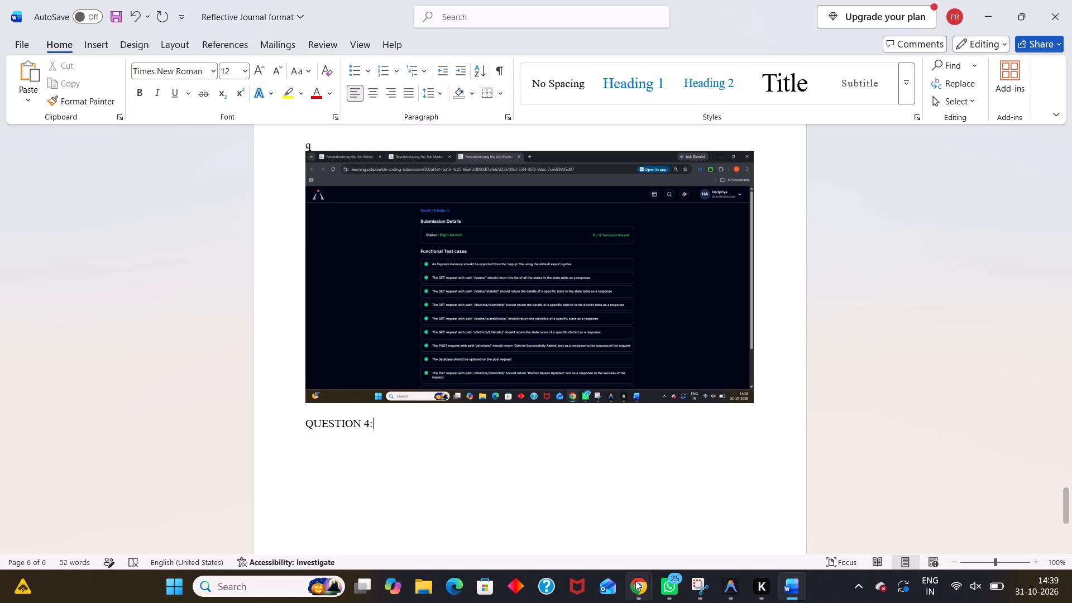
Switch to Chrome, go back from the Covid-19 India question to the Coding Practice list, and close the IDE and submission tabs.
{"action": "left_click", "coordinate": [701, 535]}
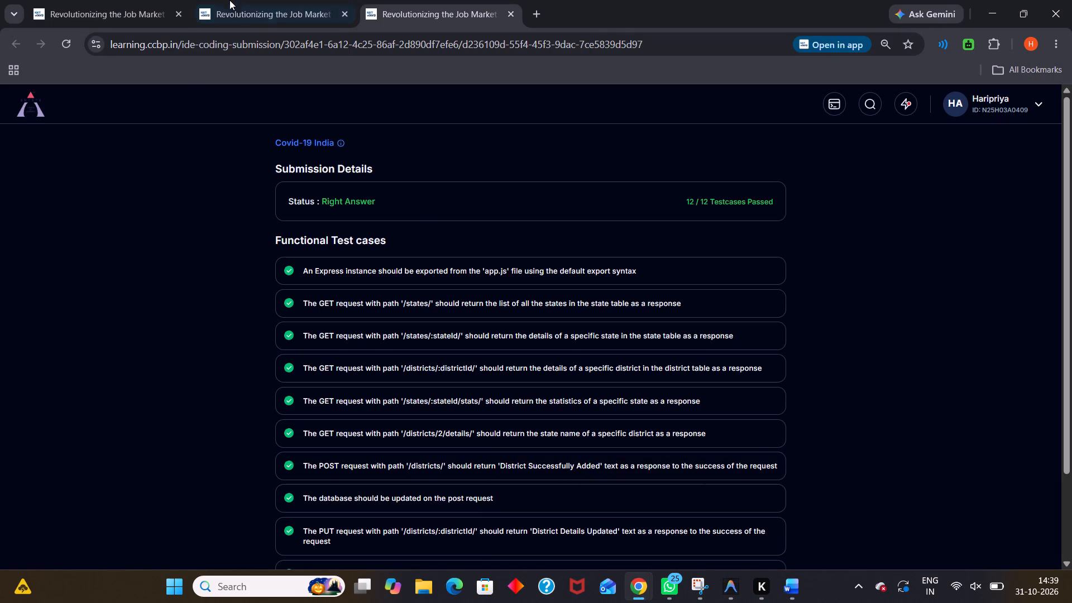
{"action": "left_click", "coordinate": [232, 0]}
{"action": "left_click", "coordinate": [108, 0]}
{"action": "left_click", "coordinate": [17, 45]}
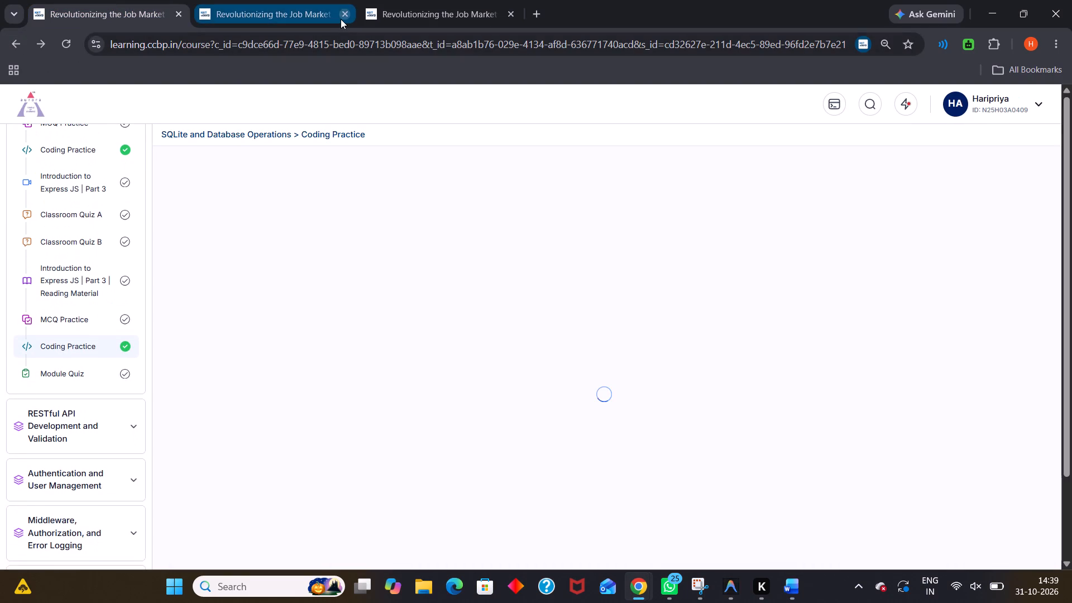
{"action": "left_click", "coordinate": [341, 19]}
{"action": "left_click", "coordinate": [341, 19]}
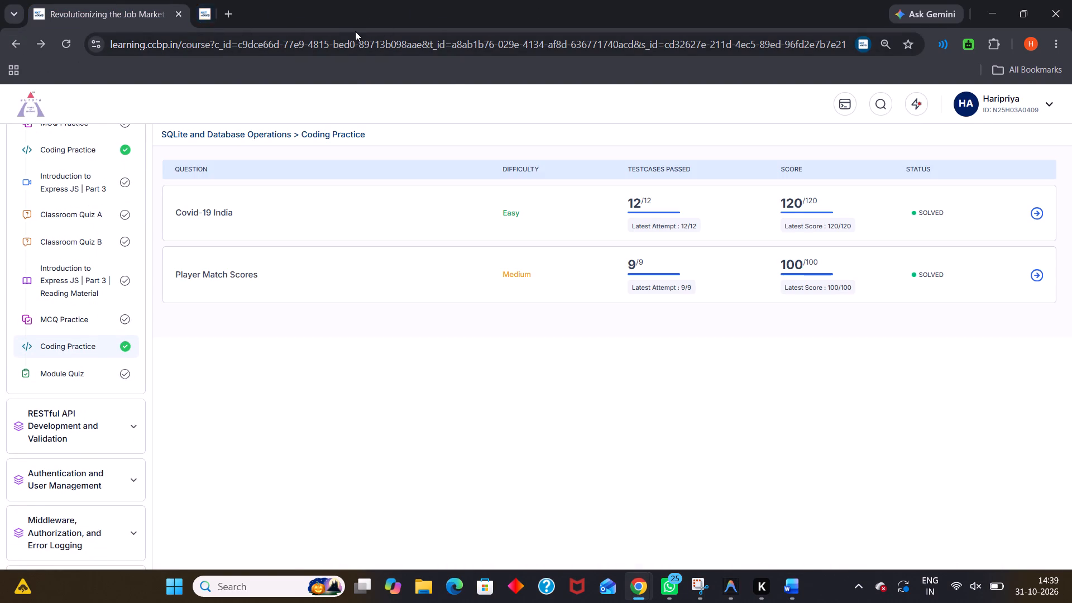
Open the Player Match Scores question from the Coding Practice list and copy its title.
{"action": "left_click", "coordinate": [809, 263]}
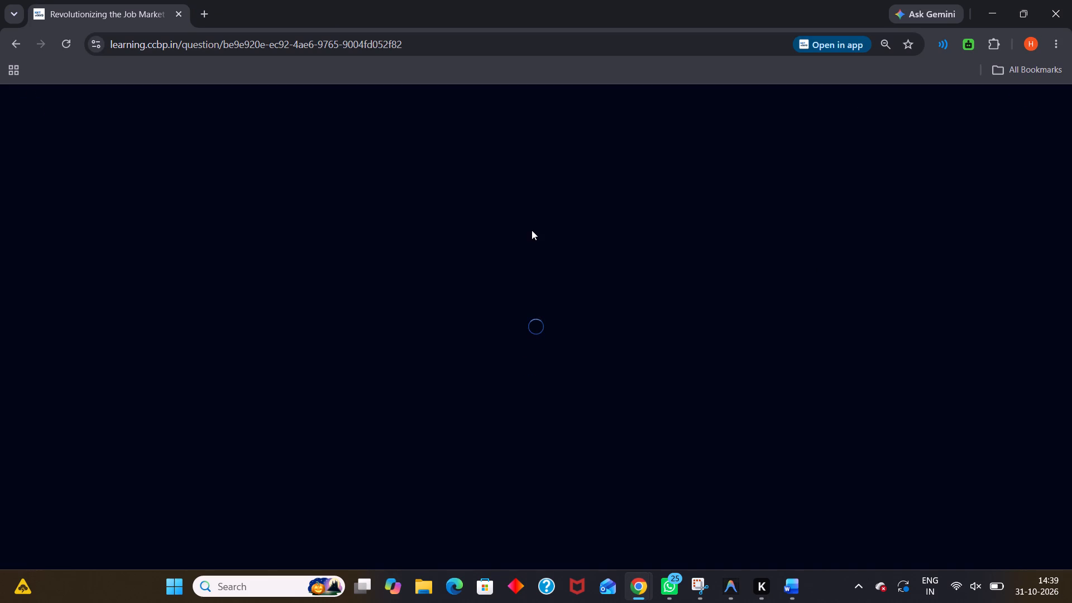
{"action": "left_click", "coordinate": [207, 262]}
{"action": "left_click_drag", "start_coordinate": [207, 262], "coordinate": [0, 260]}
{"action": "left_click", "coordinate": [59, 260]}
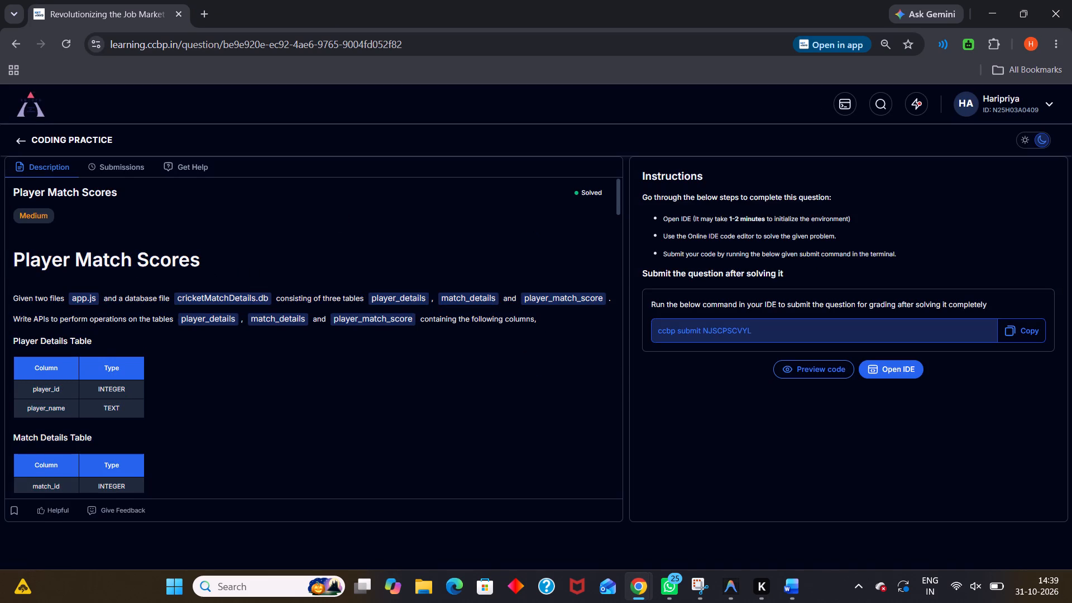
{"action": "left_click", "coordinate": [14, 256]}
{"action": "left_click_drag", "start_coordinate": [14, 256], "coordinate": [190, 246]}
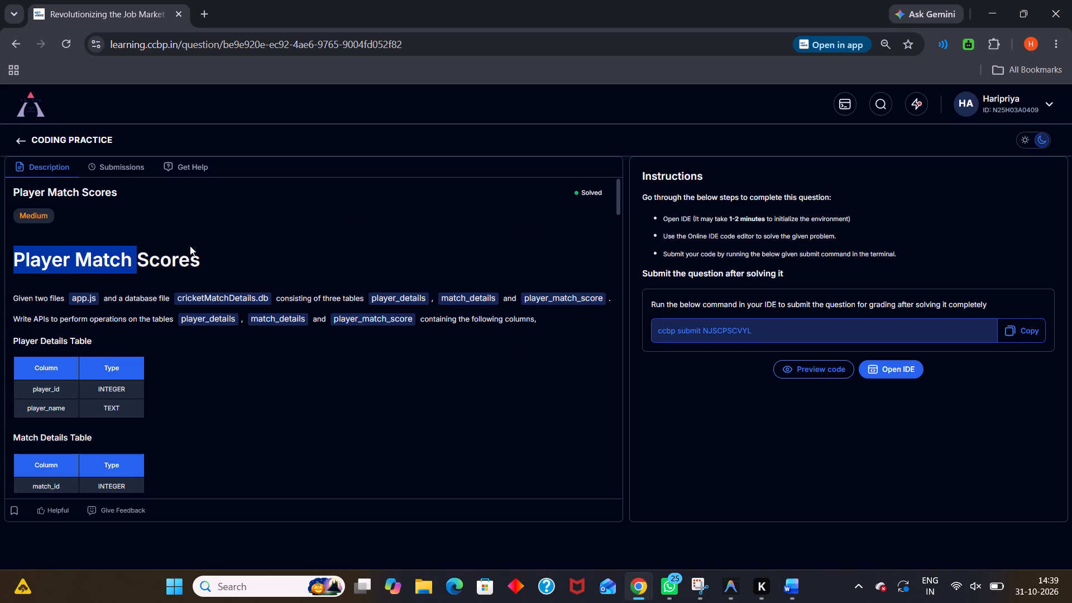
{"action": "key", "text": "ctrl+c"}
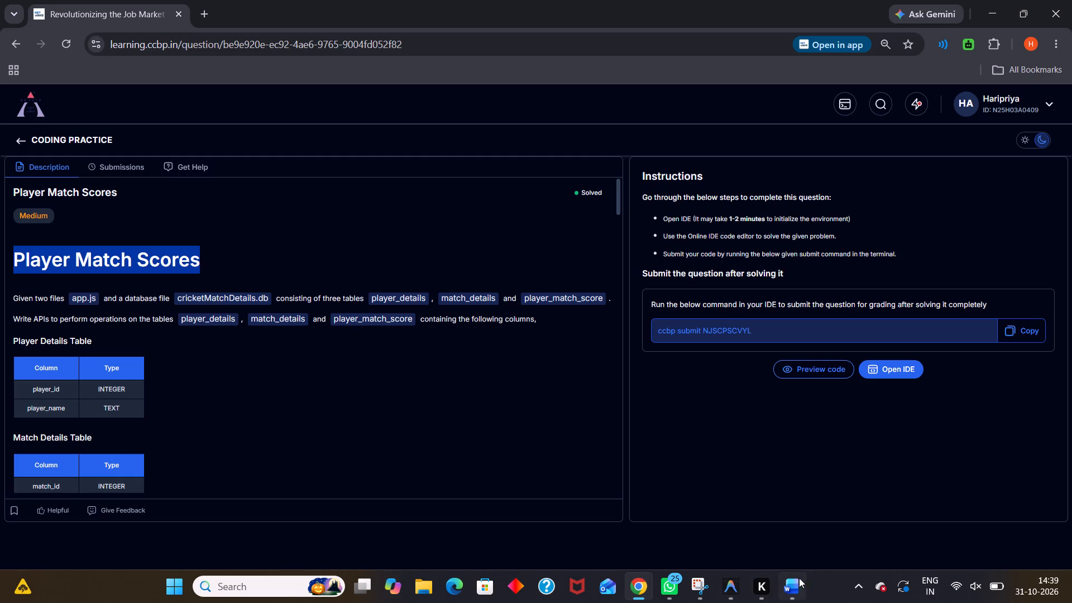
Switch to Word, paste the title after "QUESTION 4:", make the whole line bold, and start a new line below it.
{"action": "left_click", "coordinate": [800, 554]}
{"action": "key", "text": "ctrl+v"}
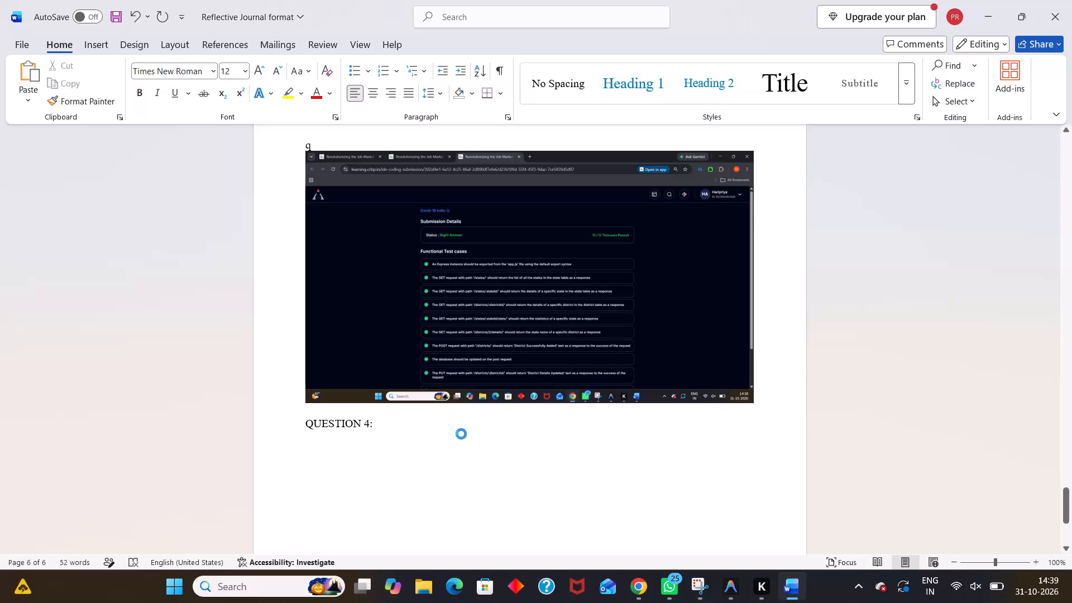
{"action": "left_click", "coordinate": [376, 423]}
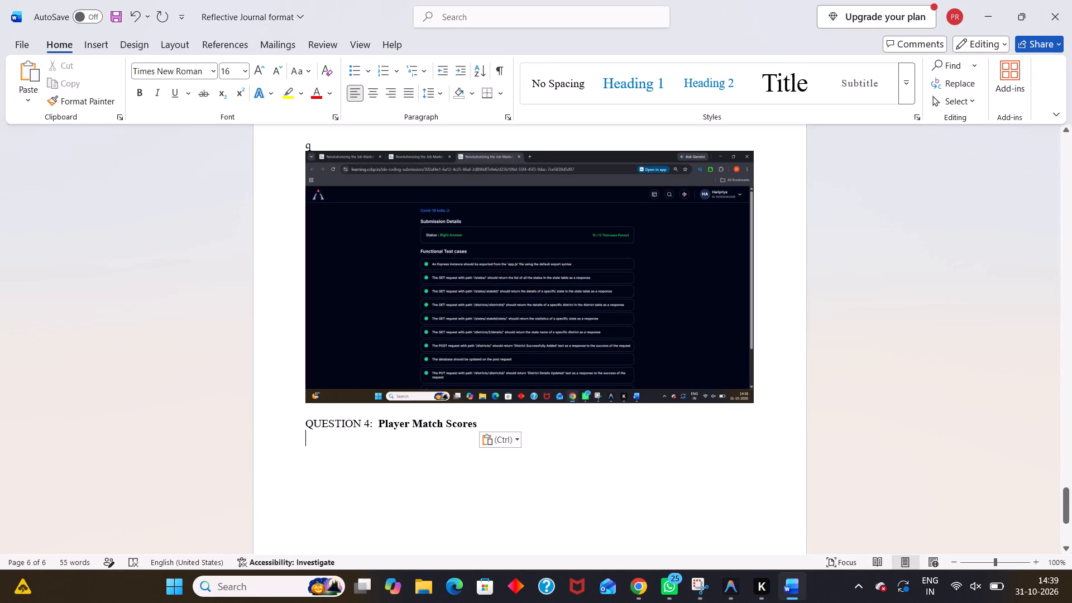
{"action": "left_click_drag", "start_coordinate": [376, 423], "coordinate": [299, 421]}
{"action": "left_click", "coordinate": [308, 401]}
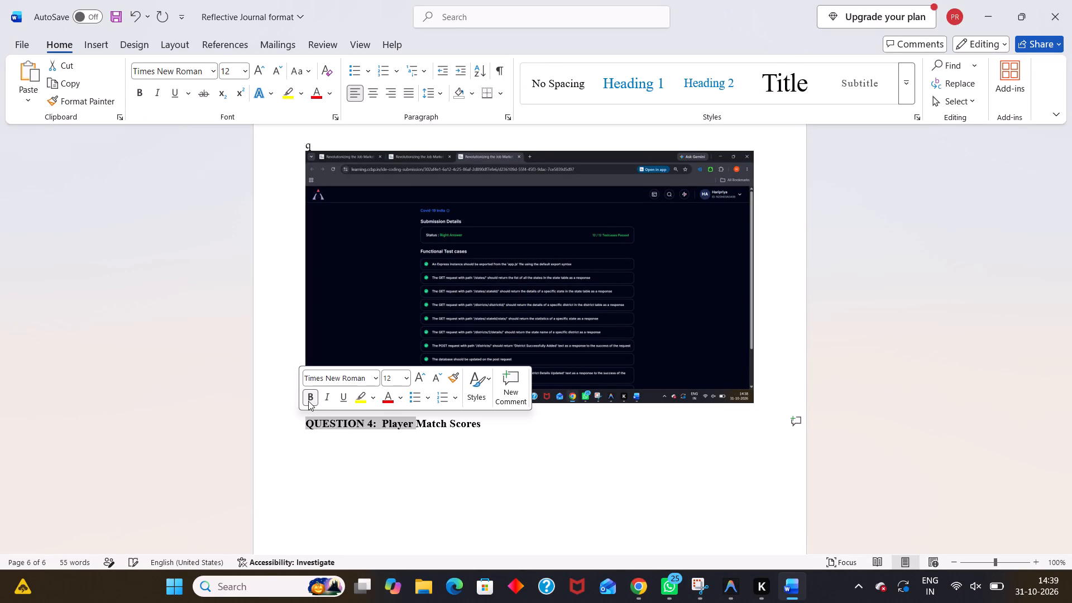
{"action": "left_click", "coordinate": [443, 480]}
{"action": "left_click", "coordinate": [516, 429]}
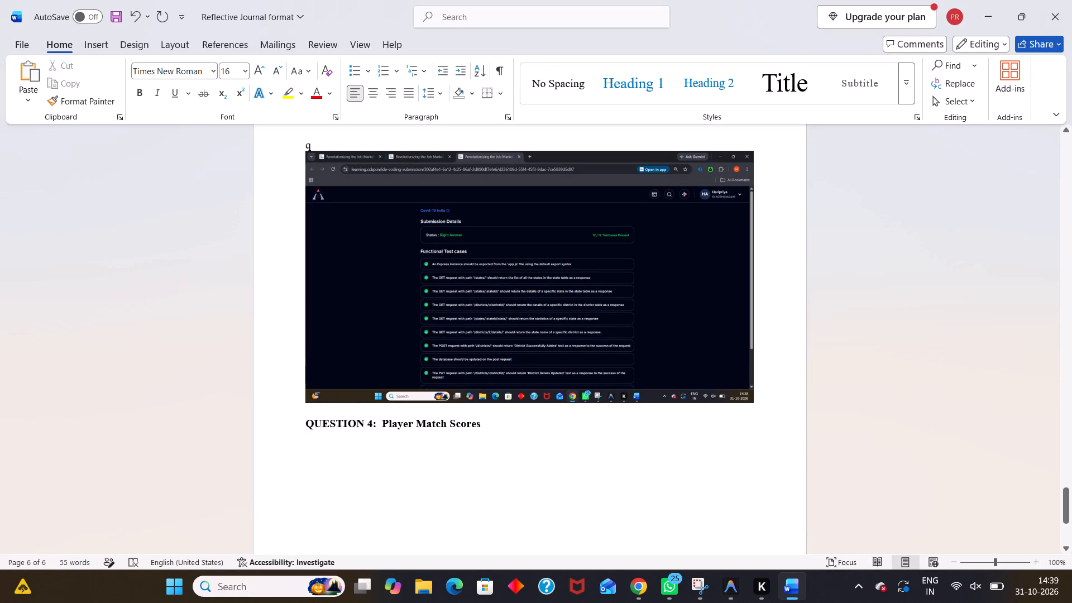
{"action": "key", "text": "Return"}
Switch to Chrome, reopen the Player Match Scores question from the Coding Practice list, and capture a full-screen screenshot of it.
{"action": "left_click", "coordinate": [679, 528]}
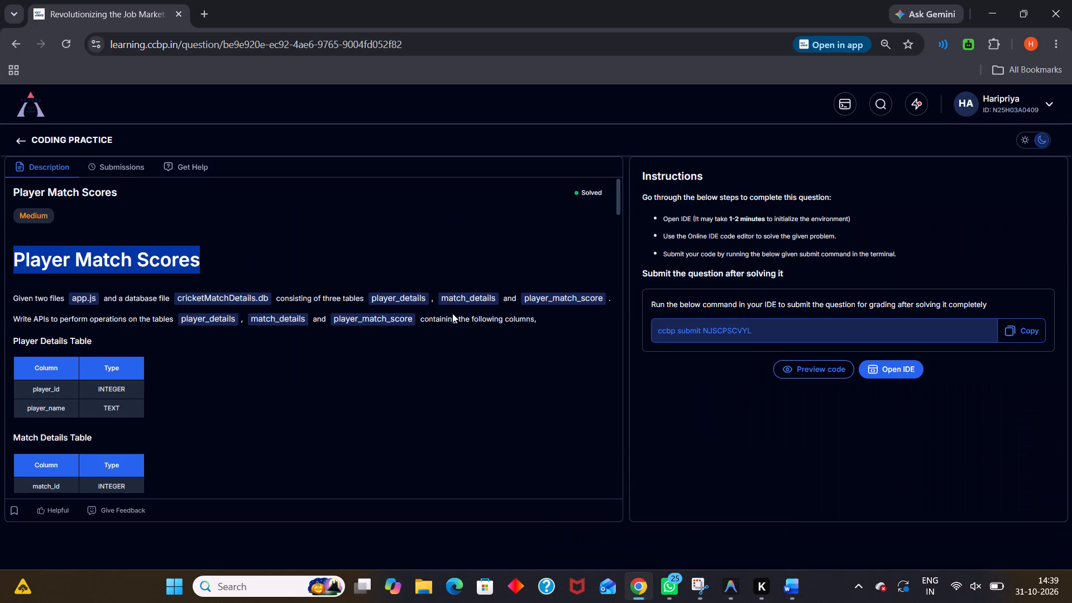
{"action": "left_click", "coordinate": [25, 137]}
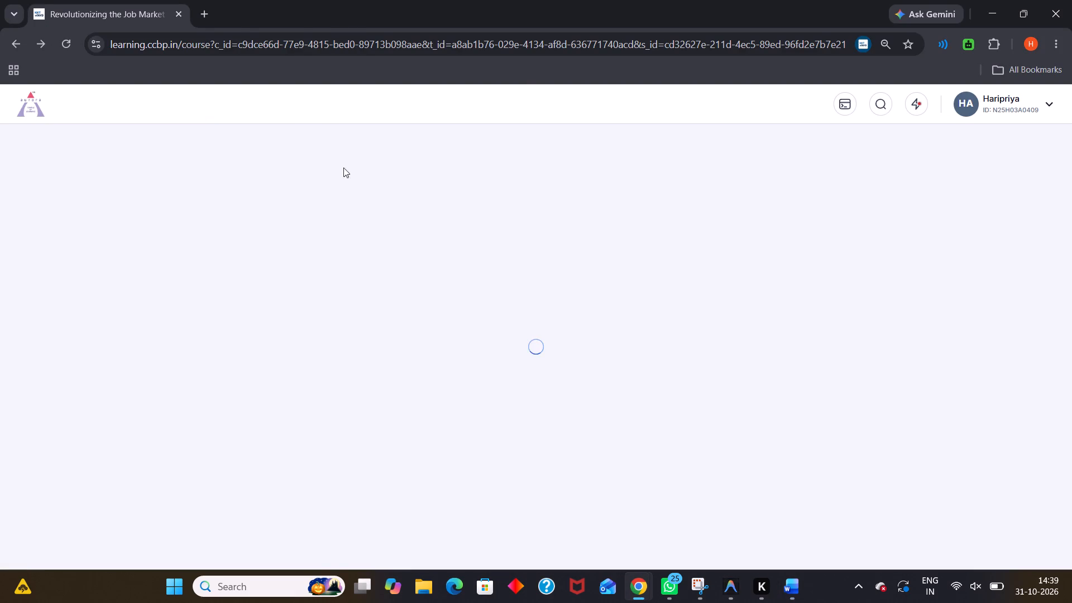
{"action": "left_click", "coordinate": [916, 274]}
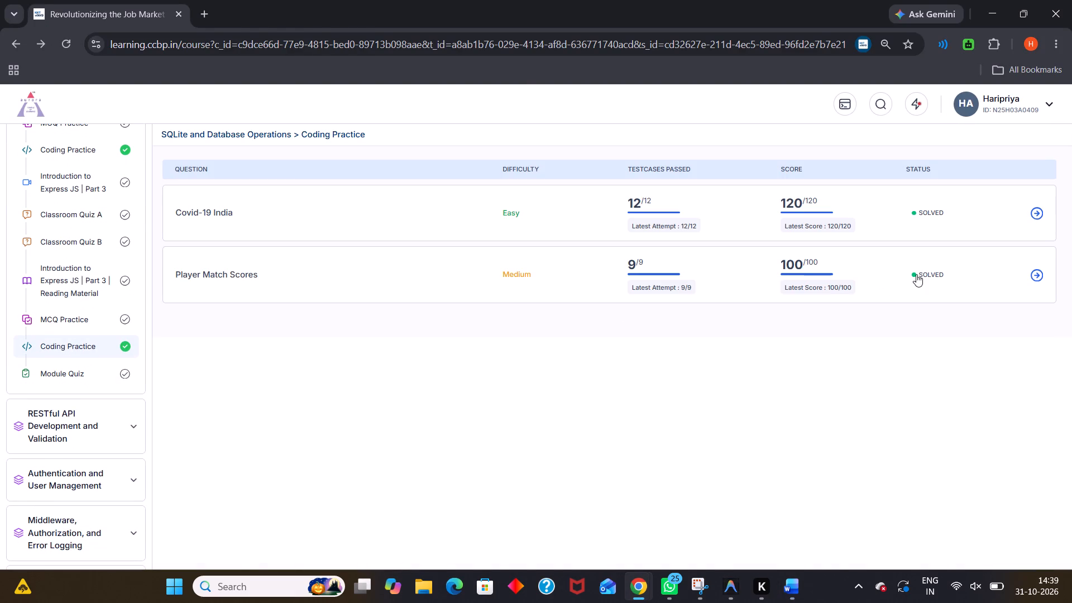
{"action": "key", "text": "Print"}
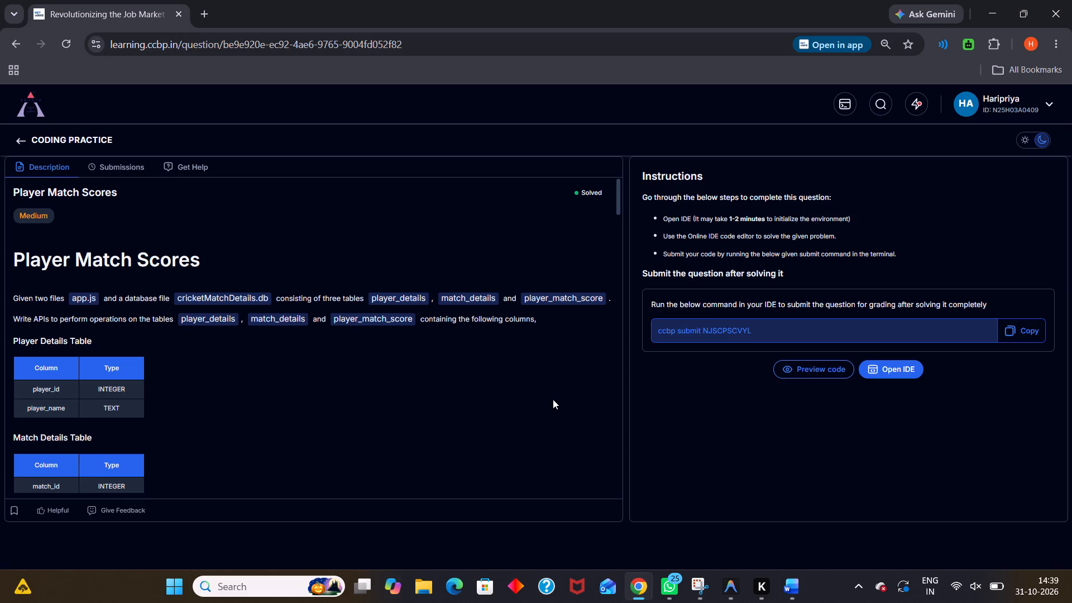
{"action": "left_click", "coordinate": [513, 27]}
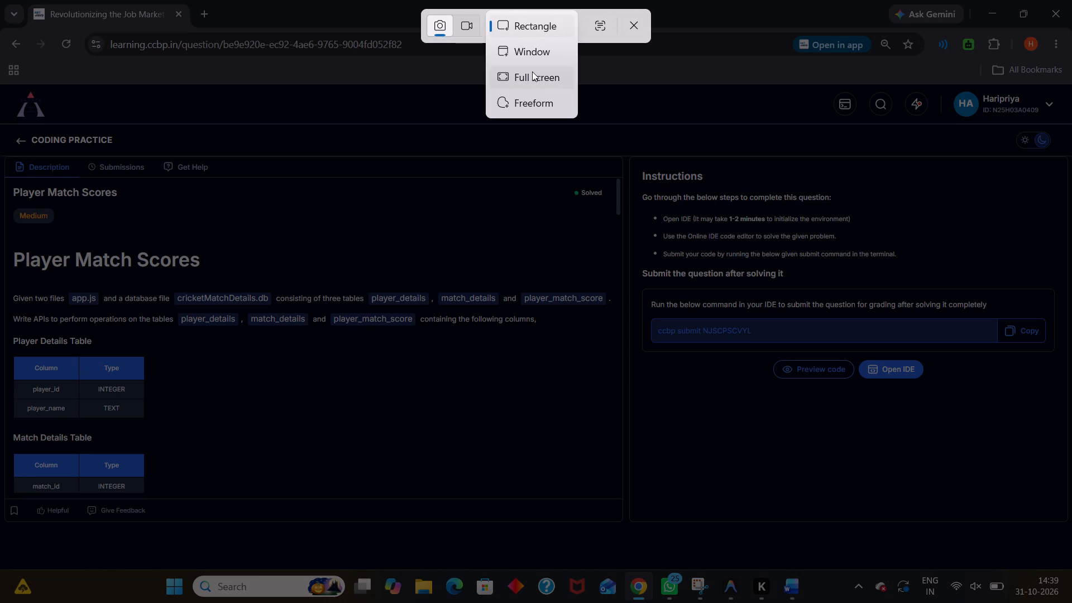
{"action": "left_click", "coordinate": [532, 71]}
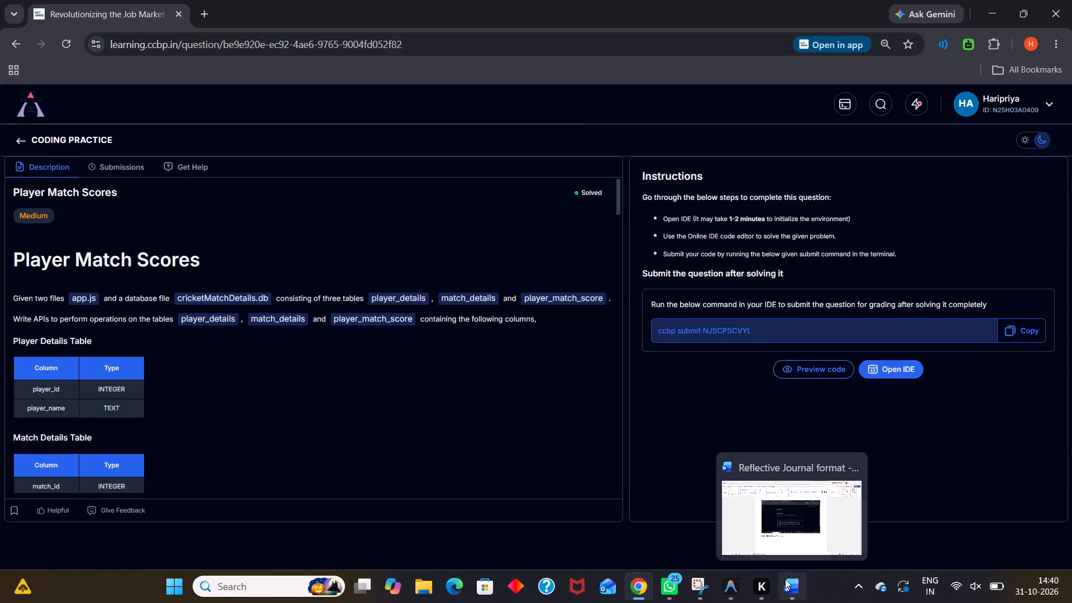
Switch to Word, paste the question screenshot below the "QUESTION 4: Player Match Scores" heading, and add a line after it.
{"action": "left_click", "coordinate": [787, 537]}
{"action": "key", "text": "ctrl+v"}
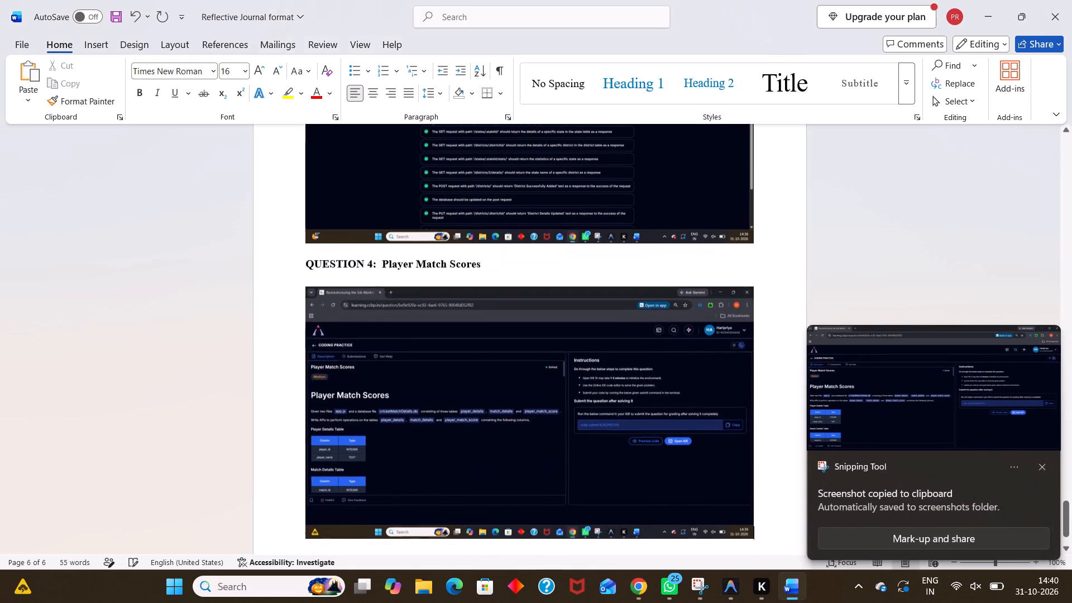
{"action": "key", "text": "Return"}
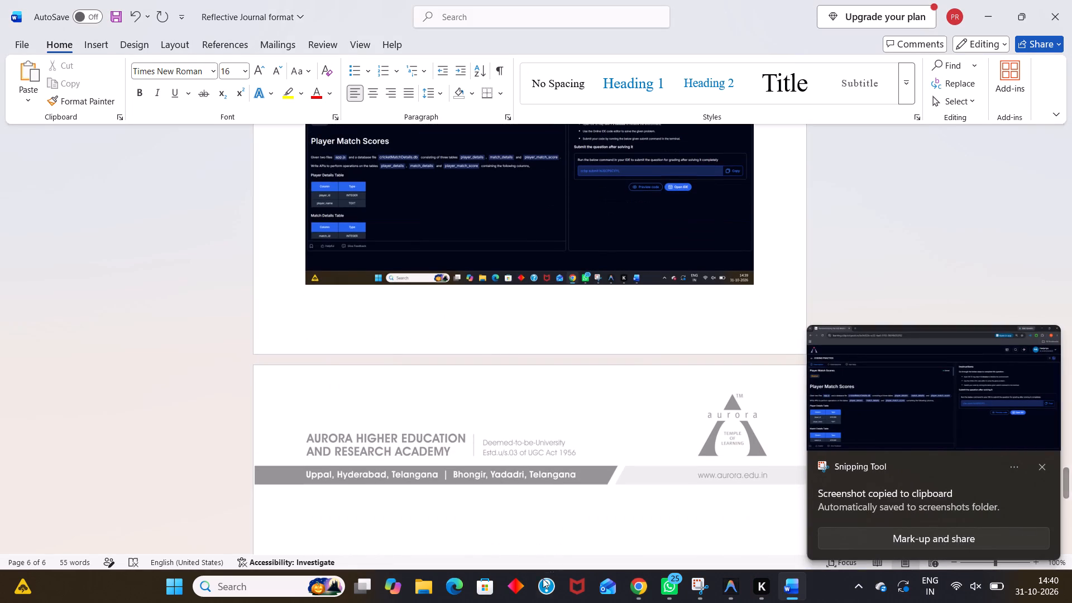
Switch to Chrome, dismiss the screenshot notification, and open the IDE for Player Match Scores, closing the session active in another window.
{"action": "left_click", "coordinate": [645, 513]}
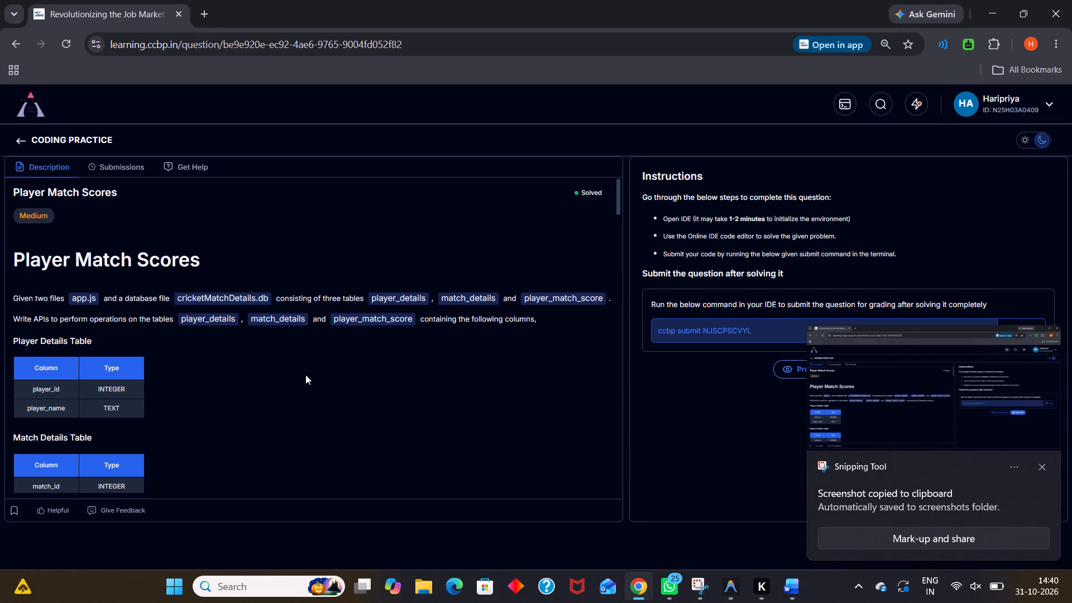
{"action": "left_click", "coordinate": [613, 383]}
{"action": "left_click", "coordinate": [1042, 467]}
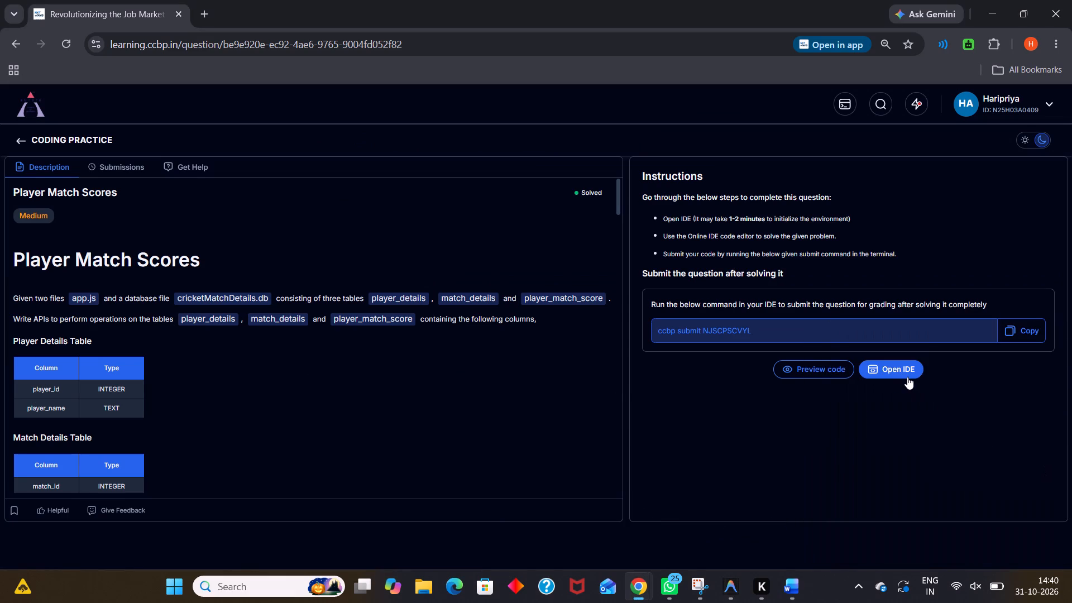
{"action": "left_click", "coordinate": [907, 377]}
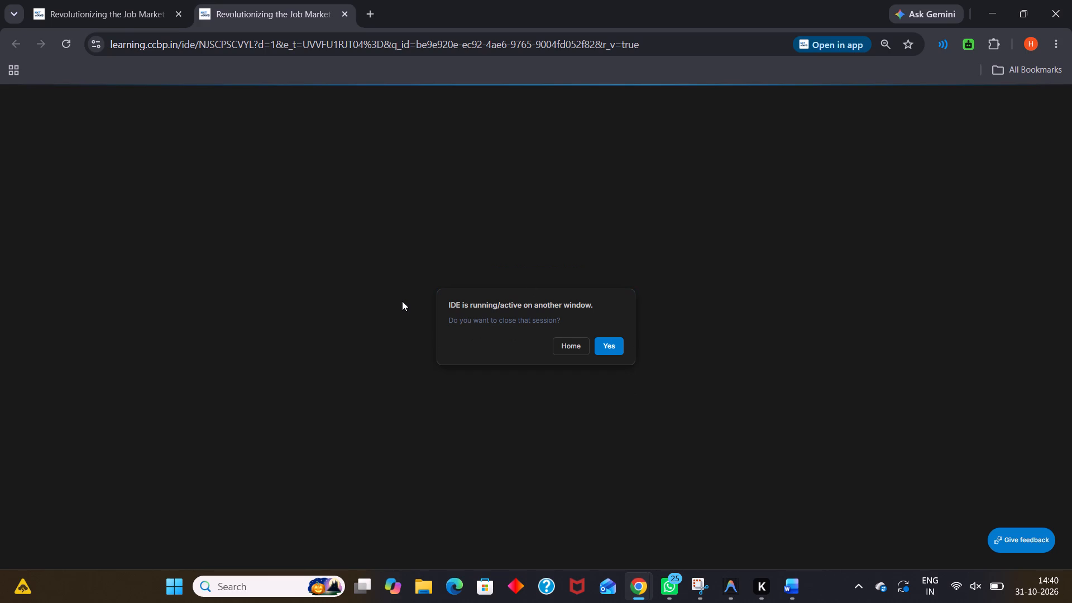
{"action": "left_click", "coordinate": [616, 341]}
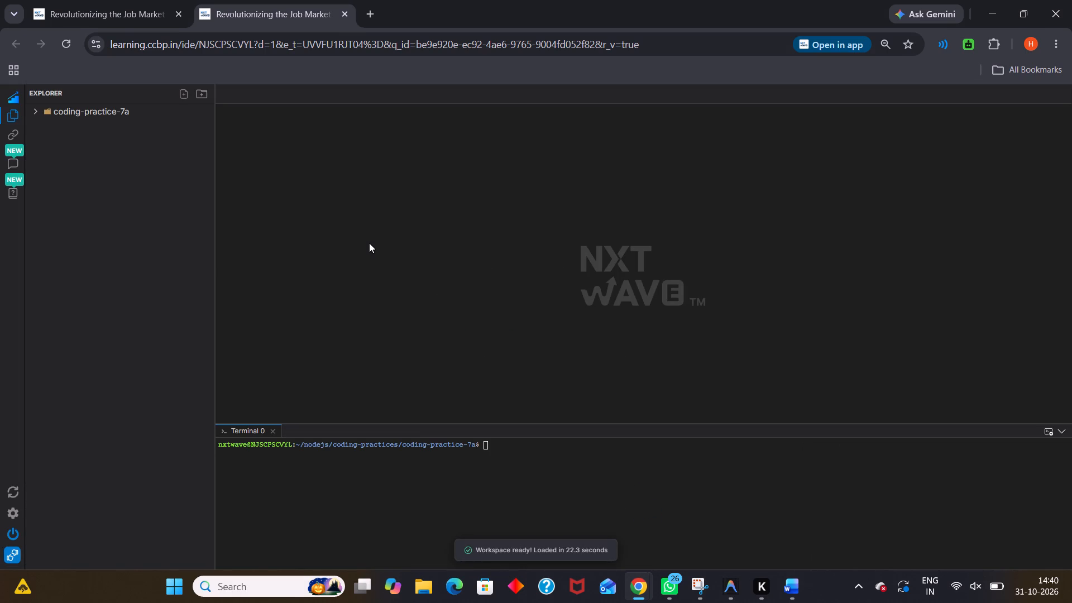
Copy the submit command from the Player Match Scores question page and return to the IDE tab.
{"action": "left_click", "coordinate": [95, 0]}
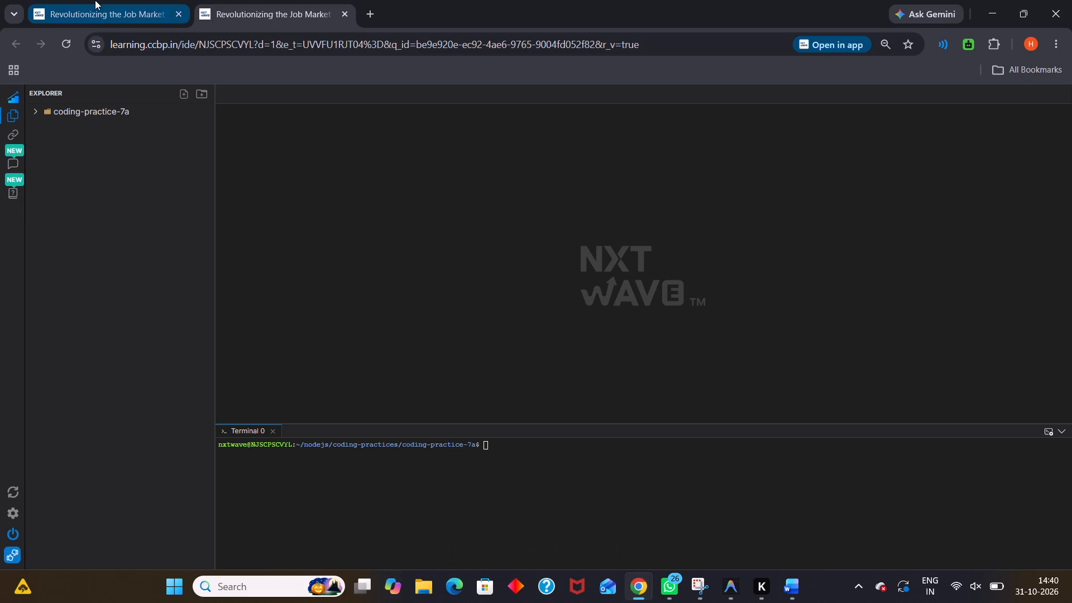
{"action": "left_click", "coordinate": [1012, 337]}
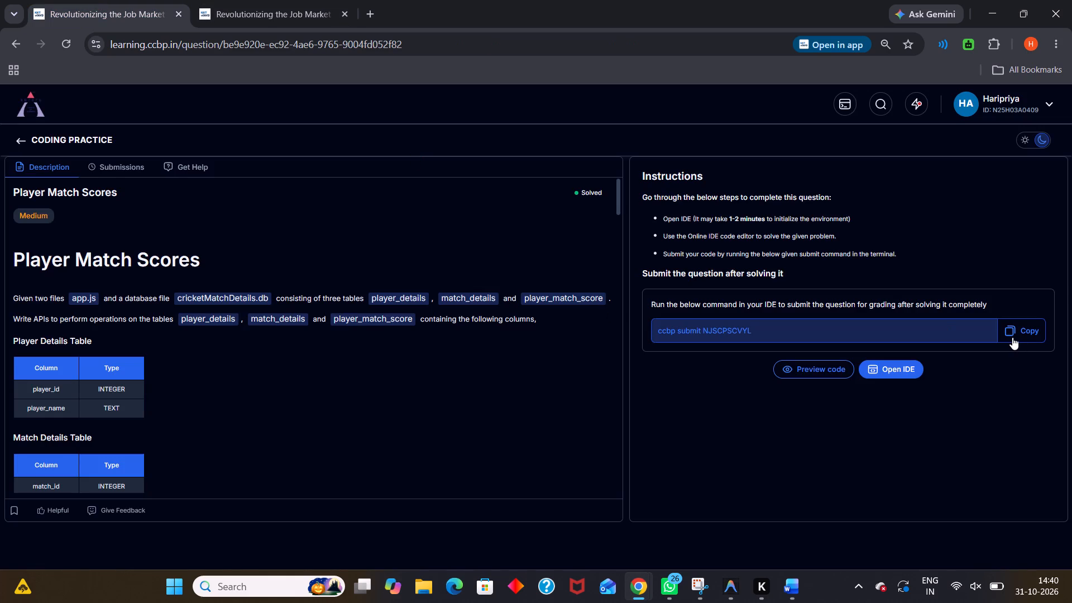
{"action": "left_click", "coordinate": [315, 0]}
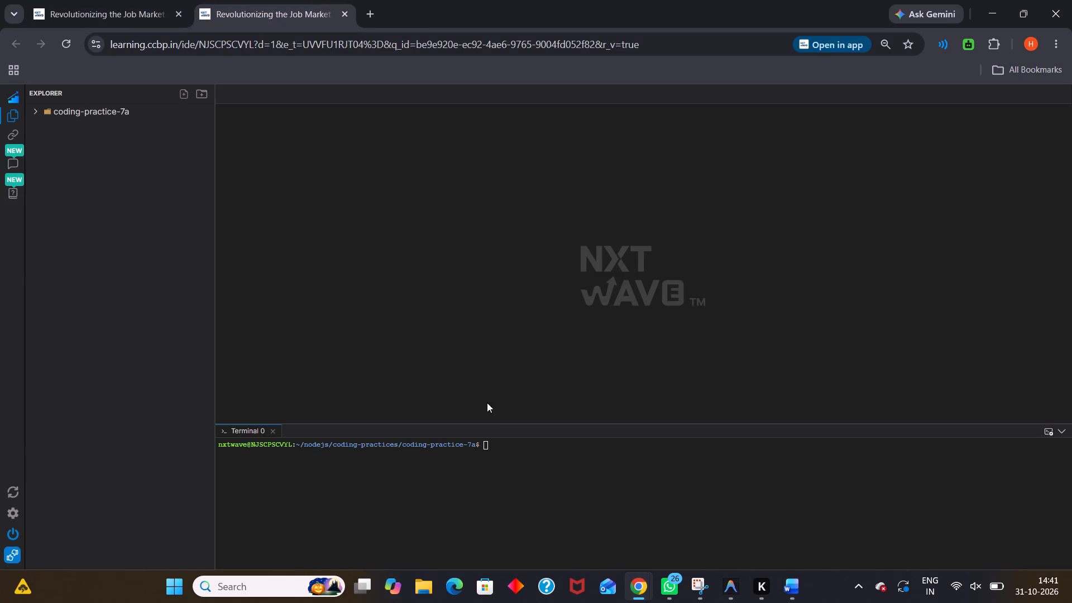
Expand the coding-practice-7a folder in the IDE's file explorer and open app.js.
{"action": "double_click", "coordinate": [155, 117]}
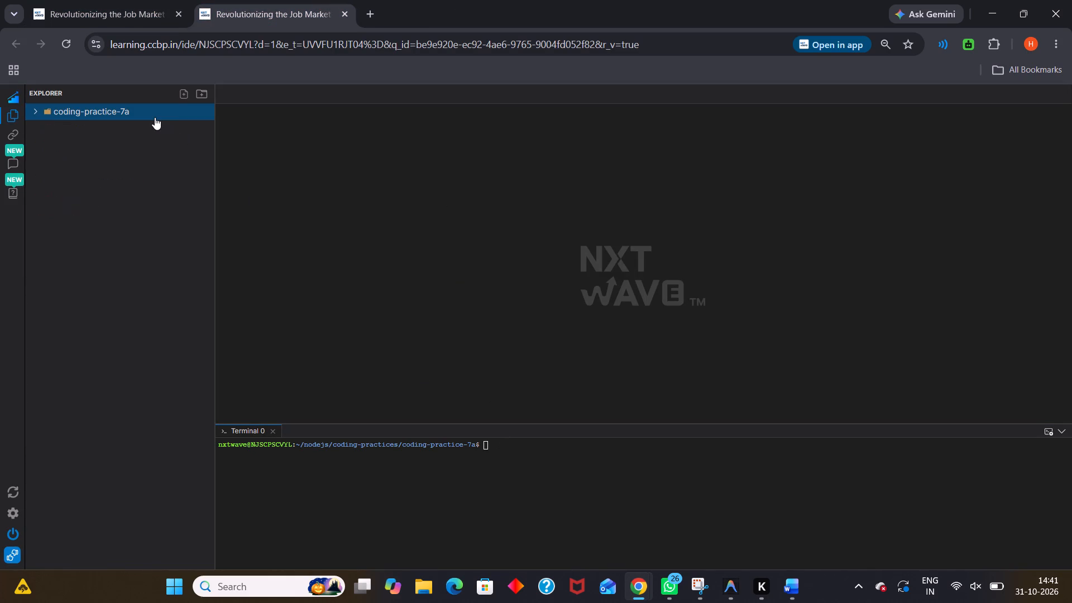
{"action": "left_click", "coordinate": [149, 111]}
{"action": "left_click", "coordinate": [127, 151]}
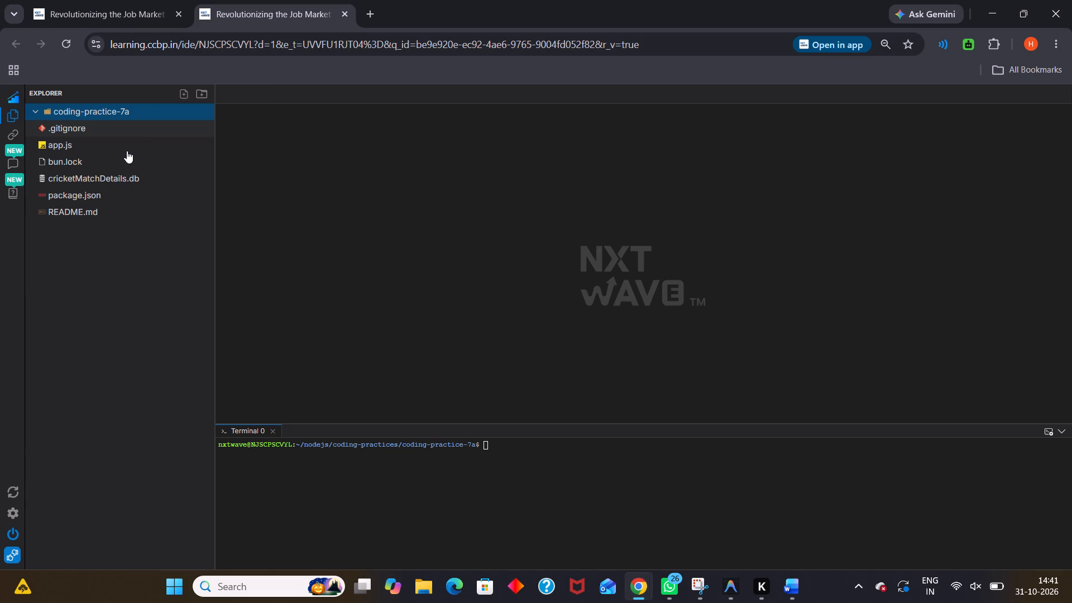
Run the copied ccbp submit command for Player Match Scores in the IDE terminal.
{"action": "left_click", "coordinate": [484, 441]}
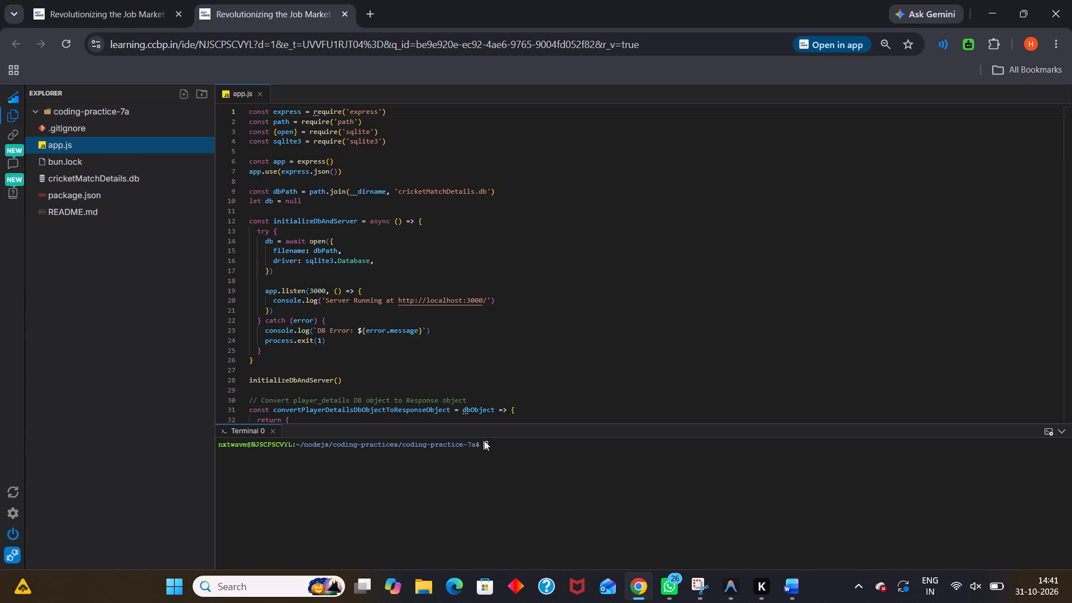
{"action": "left_click", "coordinate": [488, 443]}
{"action": "key", "text": "ctrl+shift+v"}
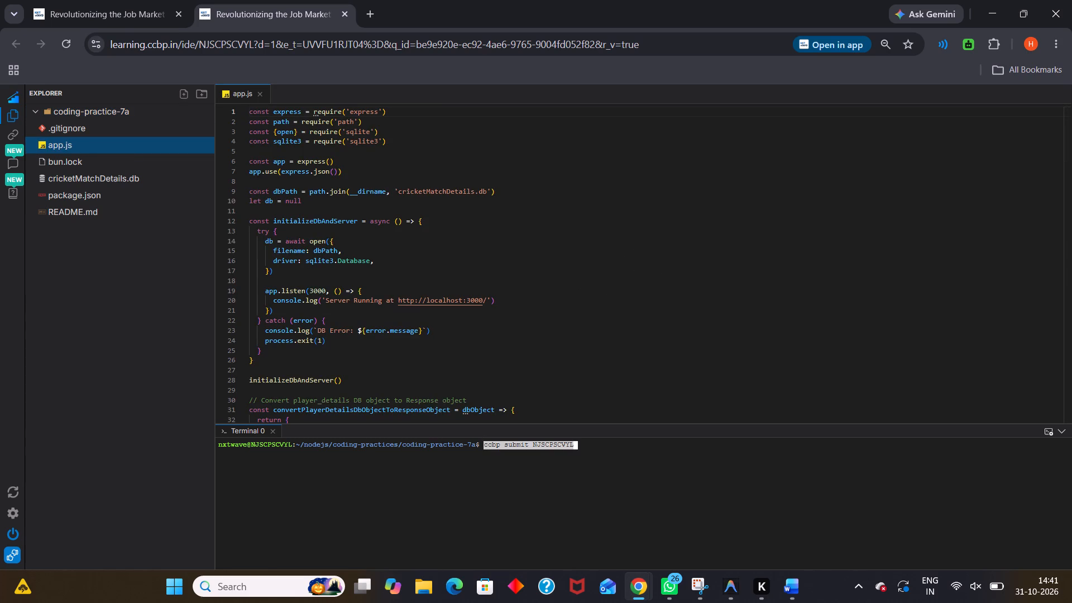
{"action": "key", "text": "Return"}
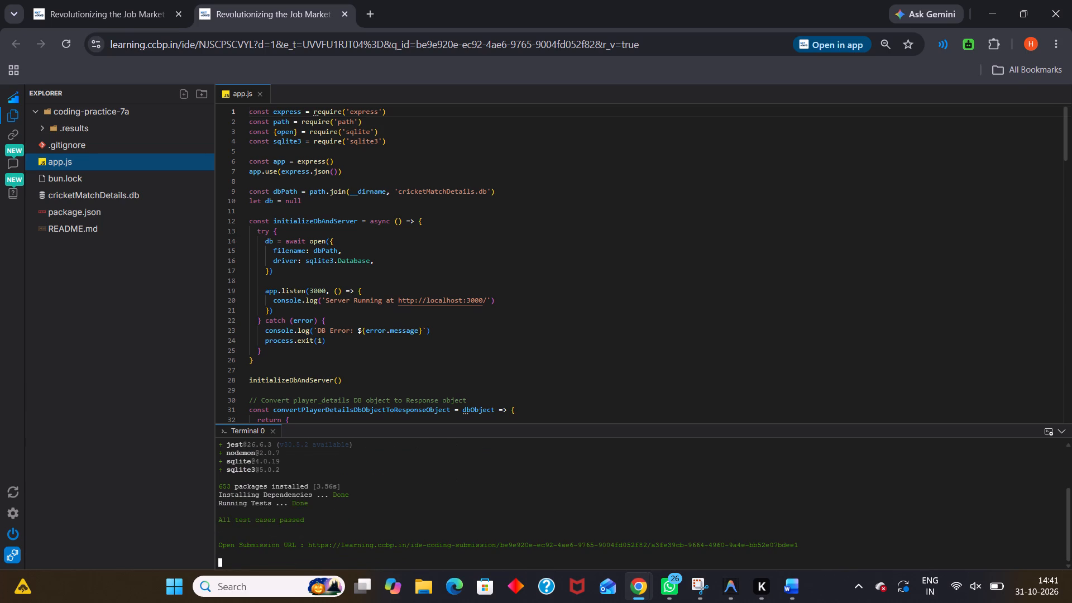
Capture a full-screen screenshot of the IDE with app.js and the terminal's submission output.
{"action": "key", "text": "Print"}
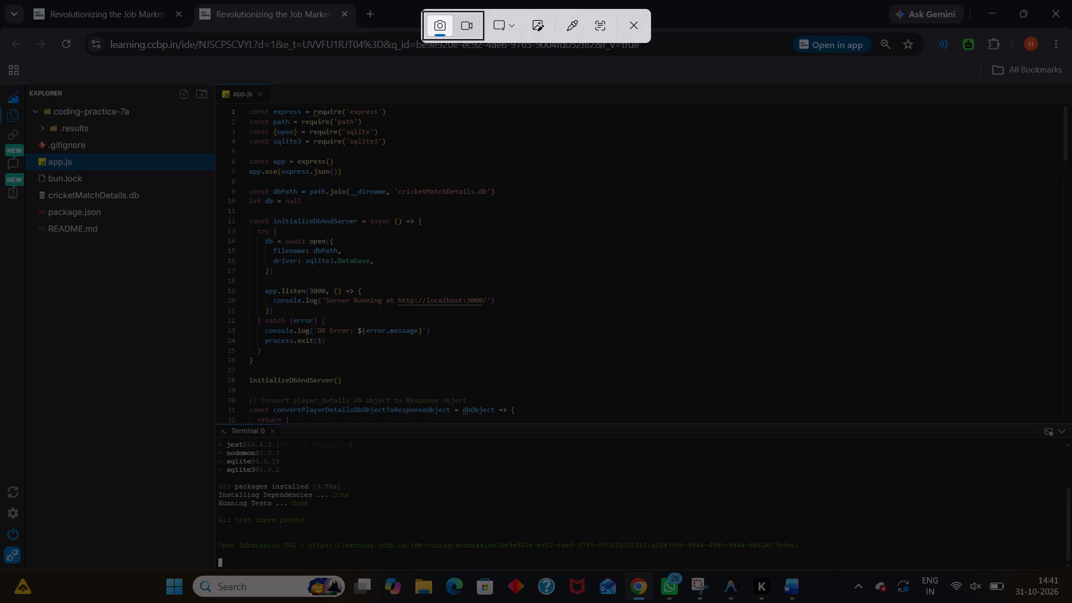
{"action": "left_click", "coordinate": [515, 17]}
{"action": "left_click", "coordinate": [502, 75]}
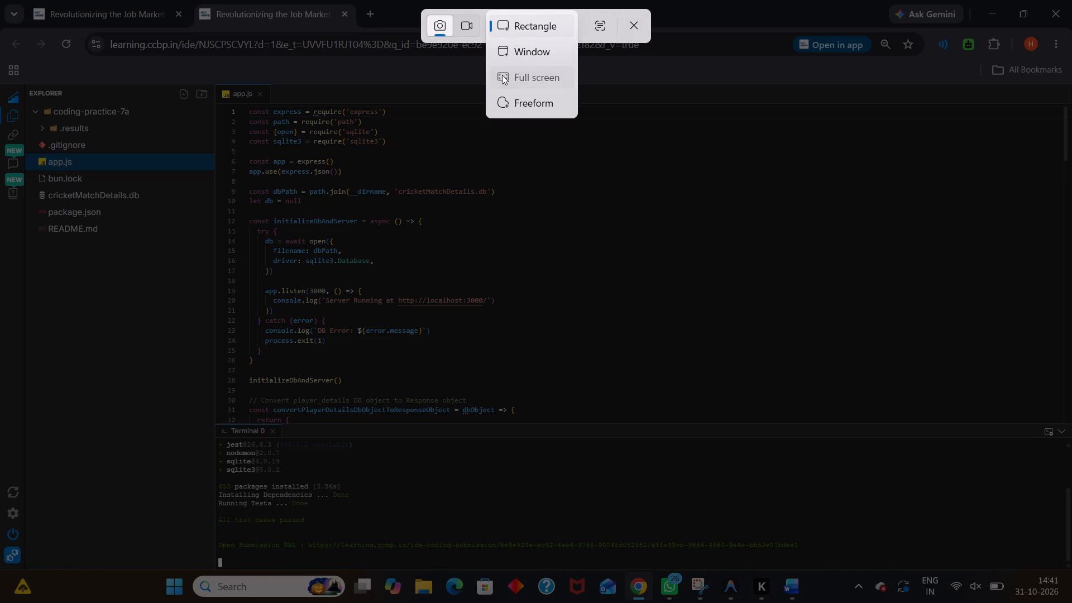
Switch to Word, paste the IDE screenshot below the Player Match Scores question screenshot, and check its placement.
{"action": "left_click", "coordinate": [785, 538]}
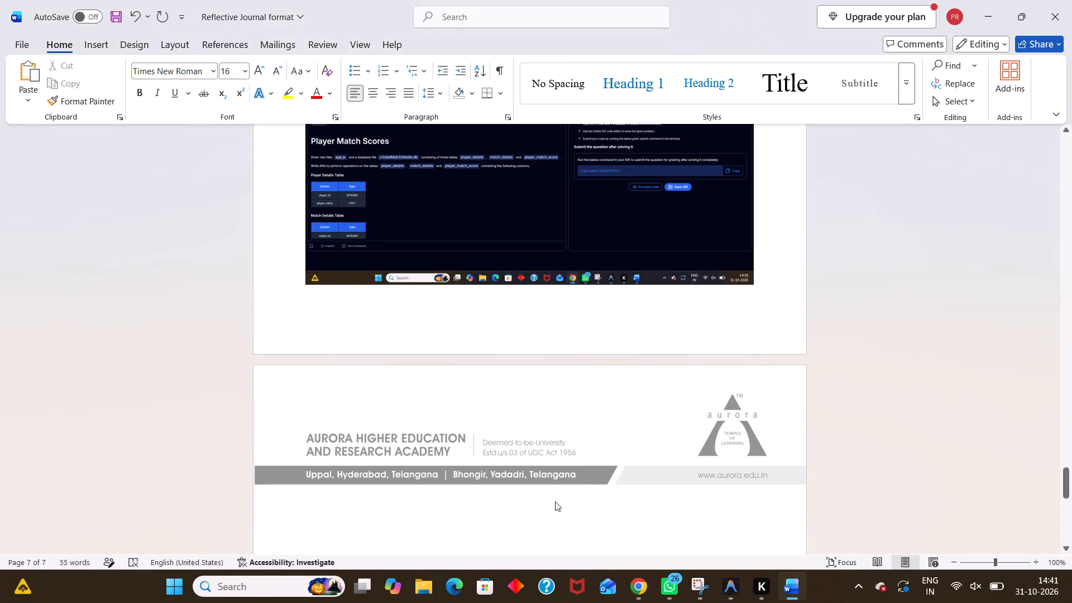
{"action": "key", "text": "ctrl+v"}
{"action": "scroll", "coordinate": [555, 501], "scroll_direction": "up", "scroll_amount": 5}
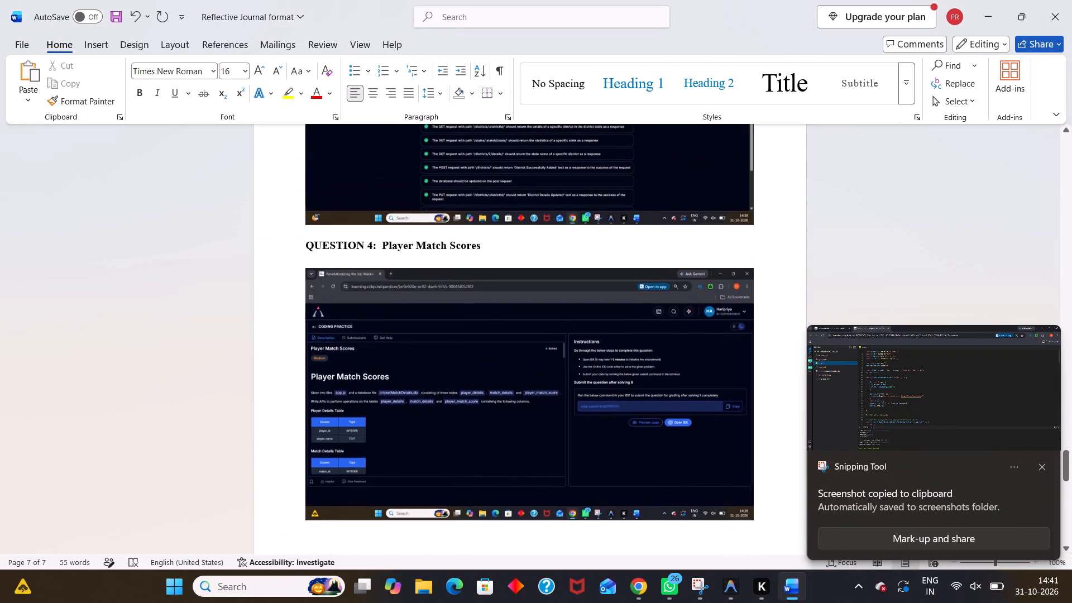
{"action": "scroll", "coordinate": [555, 501], "scroll_direction": "down", "scroll_amount": 4}
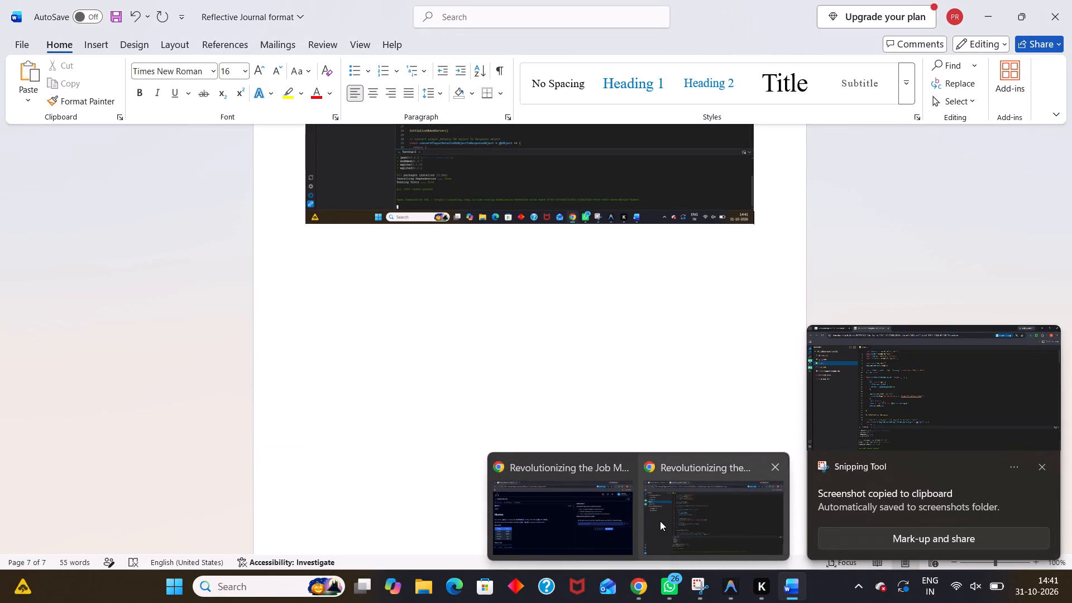
Switch to the Chrome IDE, open the submission URL from the terminal, and capture a full-screen screenshot of the submission details.
{"action": "left_click", "coordinate": [660, 521]}
{"action": "left_click", "coordinate": [628, 547]}
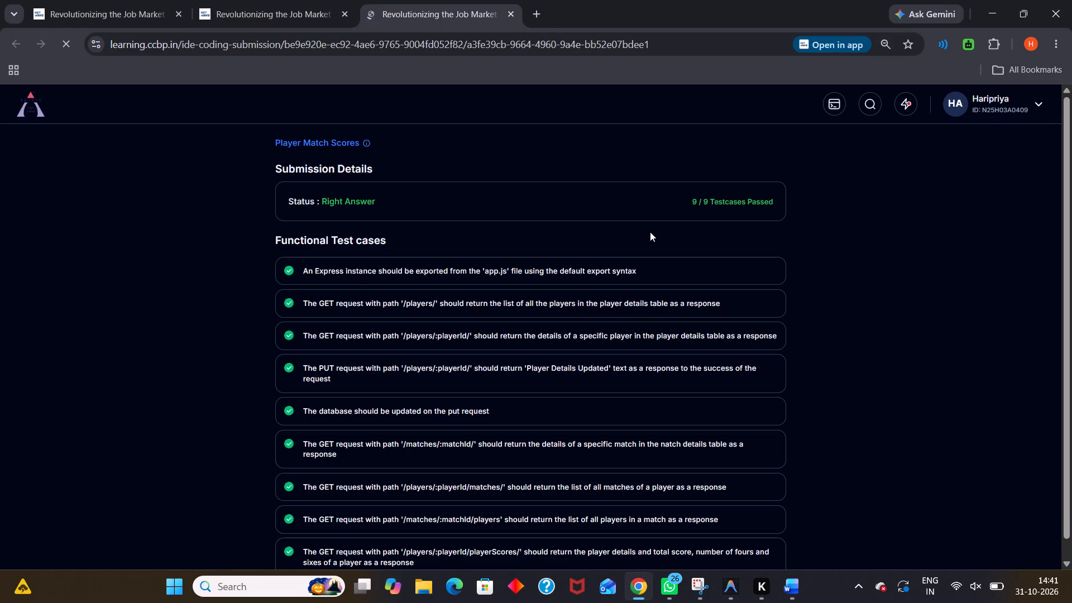
{"action": "key", "text": "Print"}
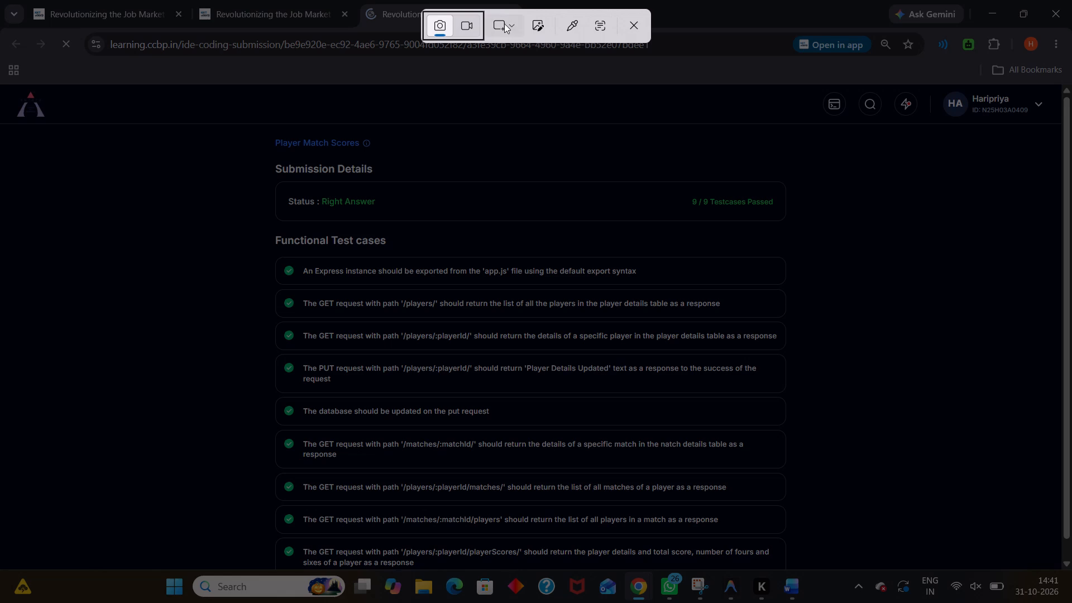
{"action": "left_click", "coordinate": [504, 23]}
{"action": "left_click", "coordinate": [521, 74]}
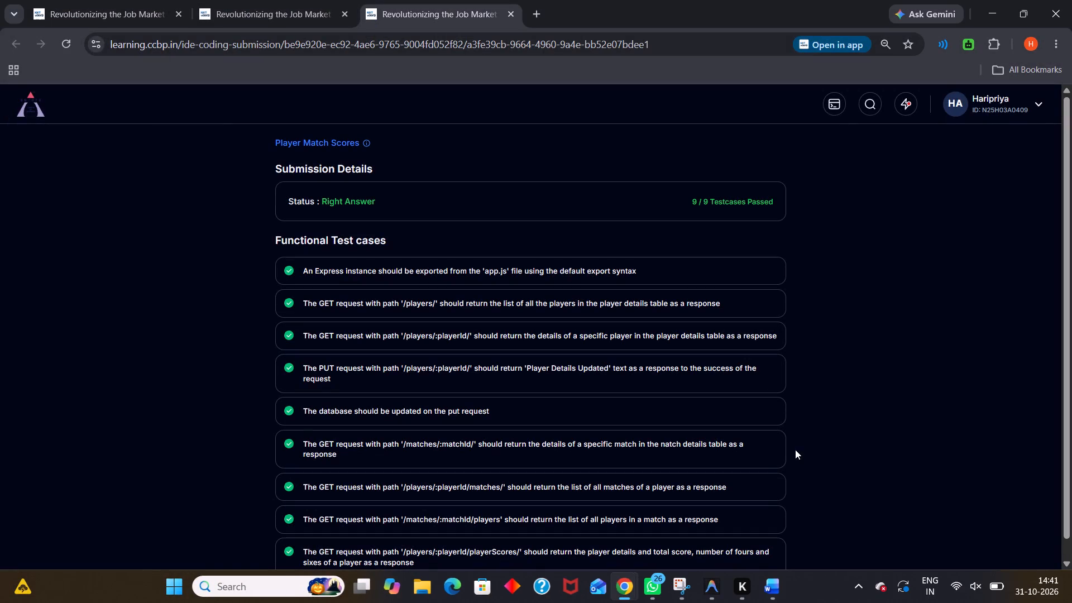
Switch to Word and paste the Player Match Scores submission-result screenshot below the IDE screenshot.
{"action": "left_click", "coordinate": [798, 520]}
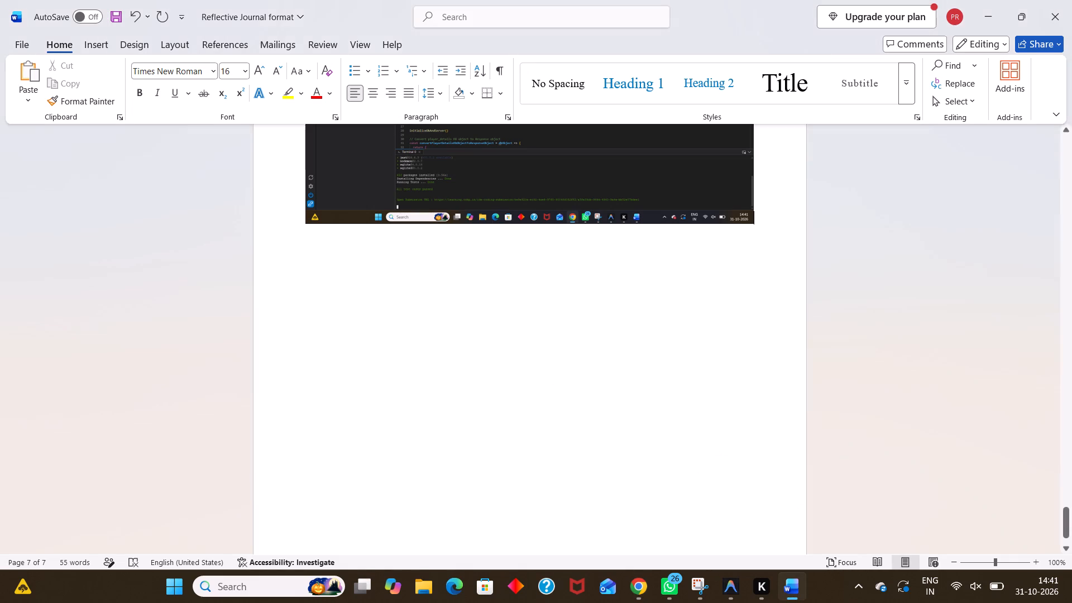
{"action": "key", "text": "ctrl+v"}
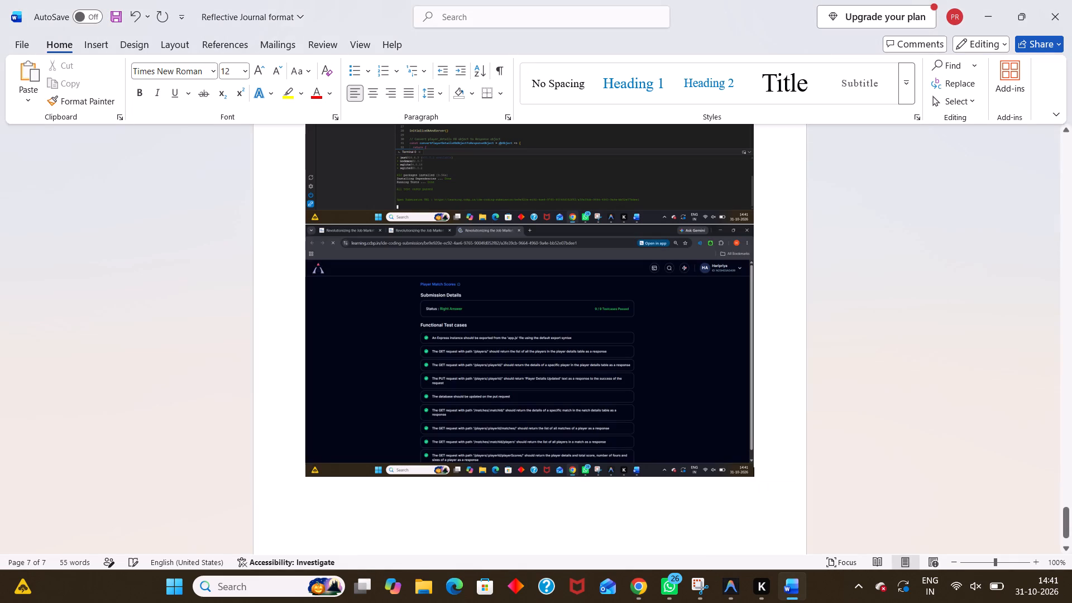
Start saving a copy of the lab report into the Backend Development Fundamentals folder under PDF Files on New Volume (E:).
{"action": "scroll", "coordinate": [415, 337], "scroll_direction": "up", "scroll_amount": 20}
{"action": "scroll", "coordinate": [415, 337], "scroll_direction": "up", "scroll_amount": 12}
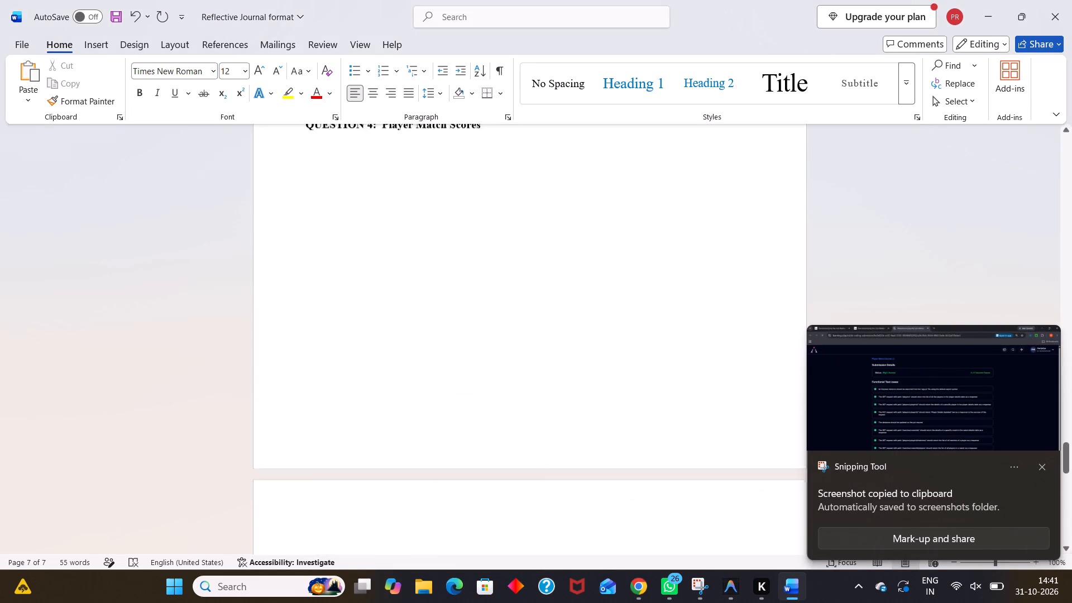
{"action": "scroll", "coordinate": [415, 337], "scroll_direction": "up", "scroll_amount": 20}
{"action": "scroll", "coordinate": [415, 337], "scroll_direction": "up", "scroll_amount": 20}
{"action": "scroll", "coordinate": [415, 337], "scroll_direction": "up", "scroll_amount": 20}
{"action": "scroll", "coordinate": [495, 335], "scroll_direction": "up", "scroll_amount": 2}
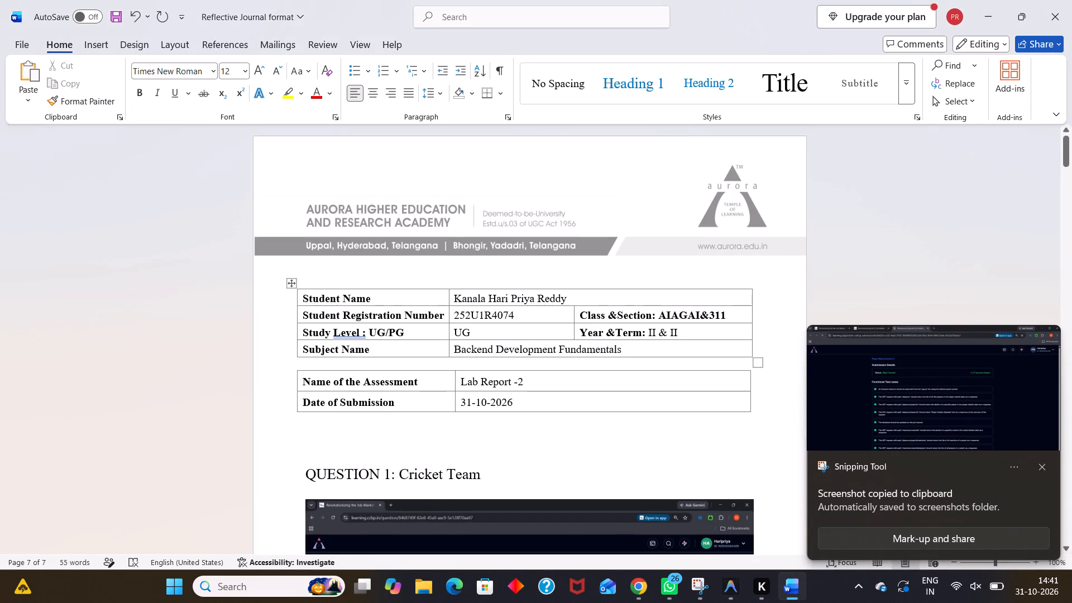
{"action": "left_click", "coordinate": [21, 40]}
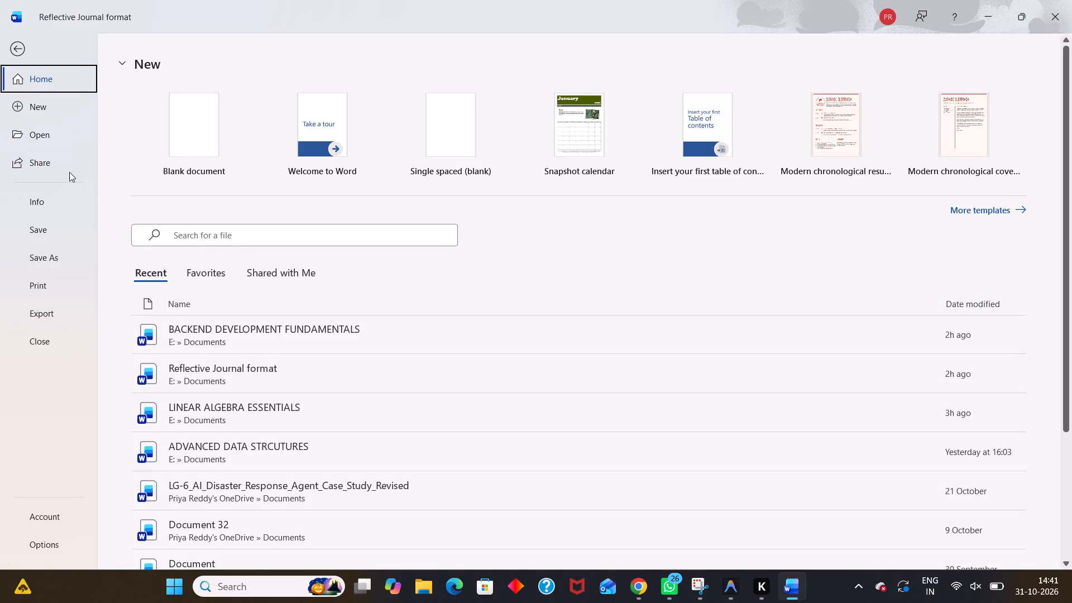
{"action": "left_click", "coordinate": [40, 257]}
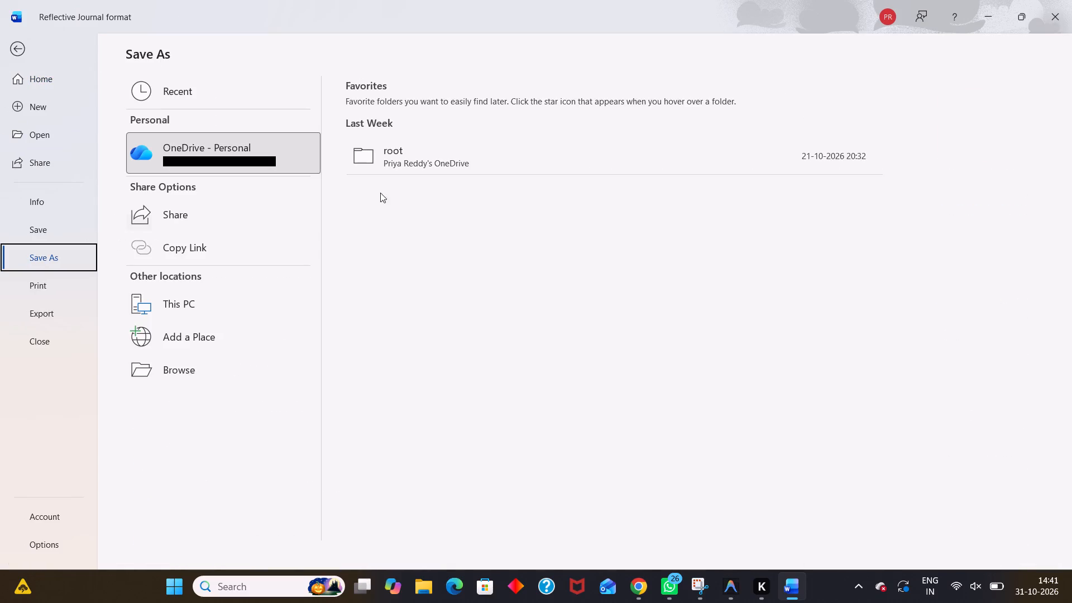
{"action": "double_click", "coordinate": [208, 292]}
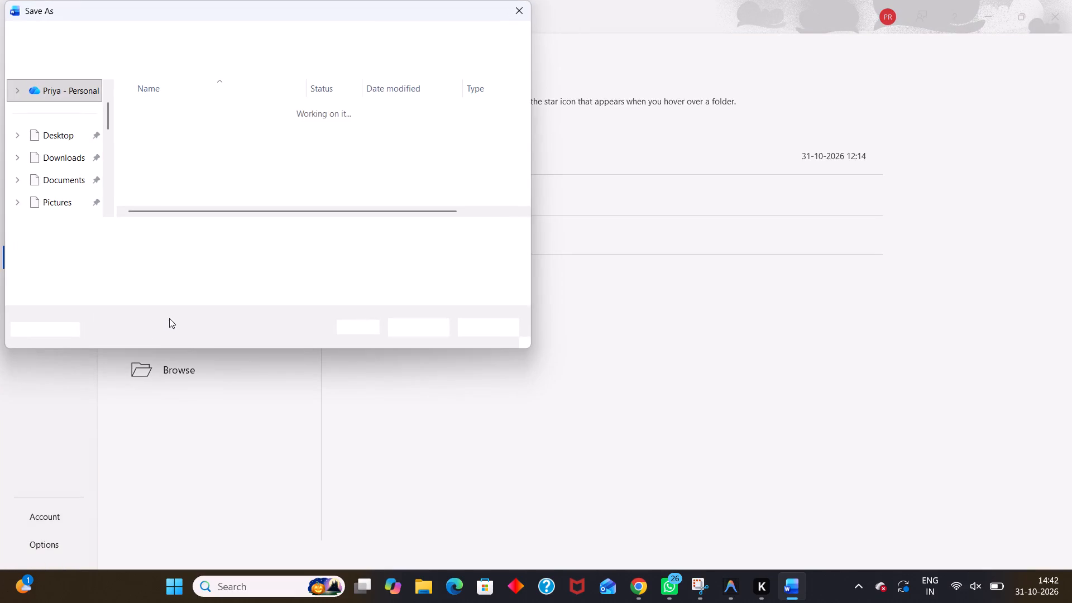
{"action": "scroll", "coordinate": [70, 176], "scroll_direction": "down", "scroll_amount": 1}
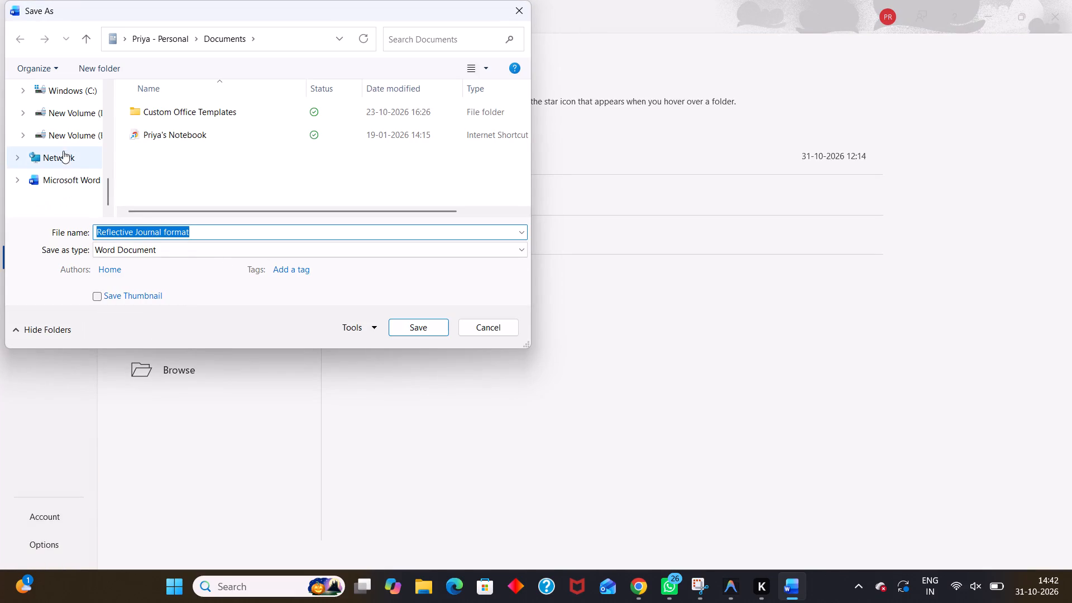
{"action": "double_click", "coordinate": [60, 134]}
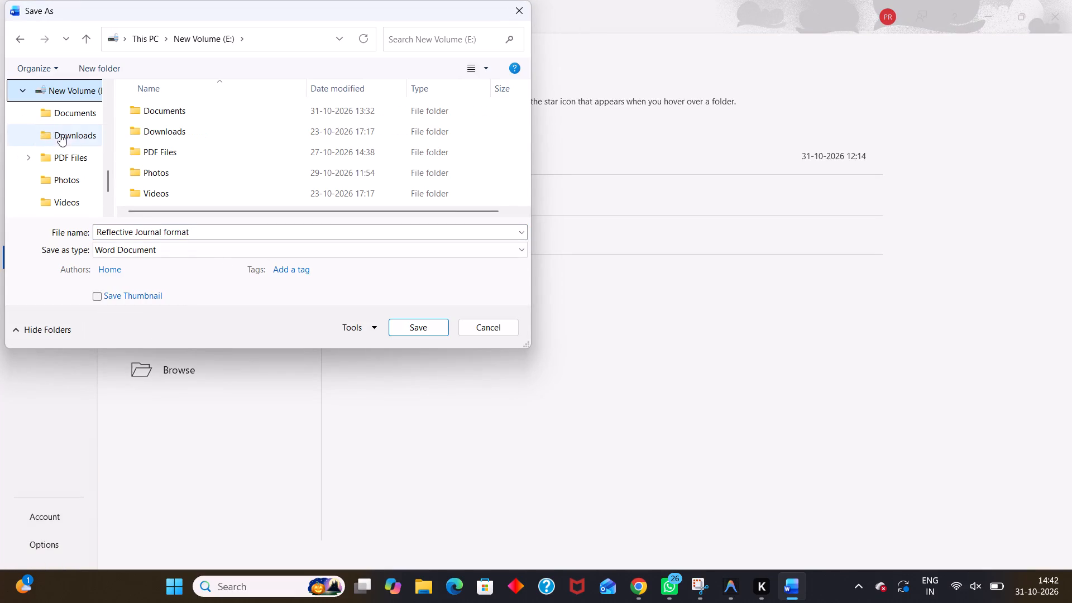
{"action": "double_click", "coordinate": [184, 147]}
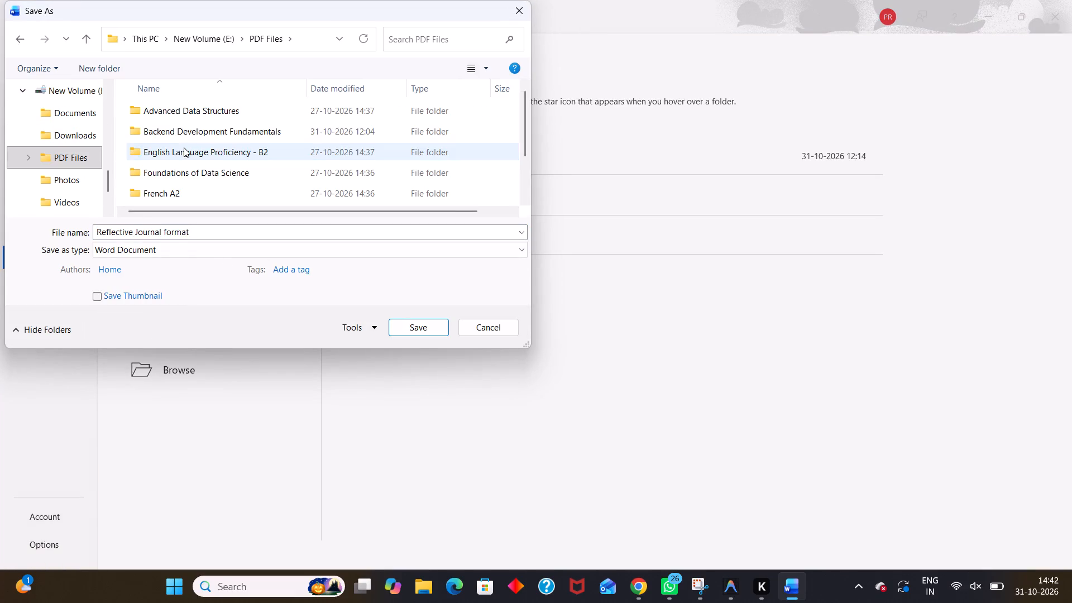
{"action": "left_click", "coordinate": [234, 127]}
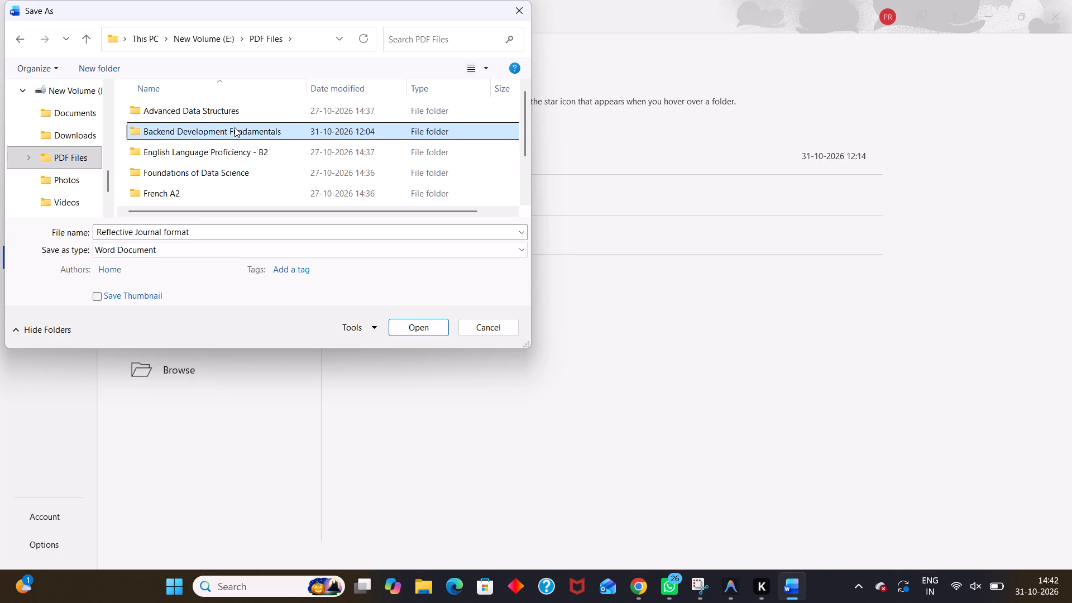
{"action": "double_click", "coordinate": [234, 127]}
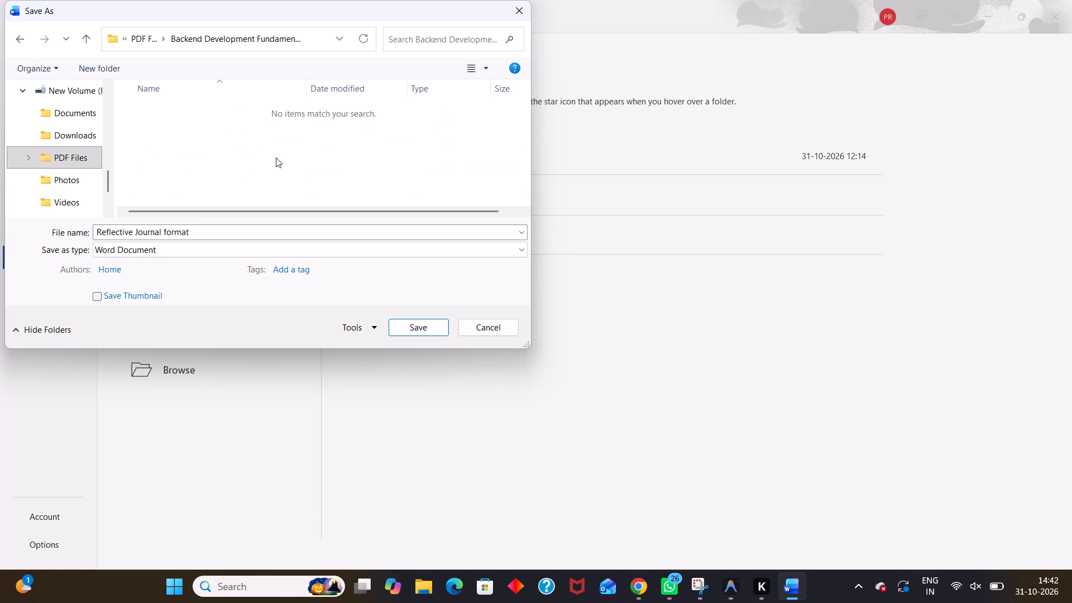
Name the copy LAB2, choose PDF as the file type, and save it.
{"action": "left_click", "coordinate": [360, 234]}
{"action": "key", "text": "BackSpace"}
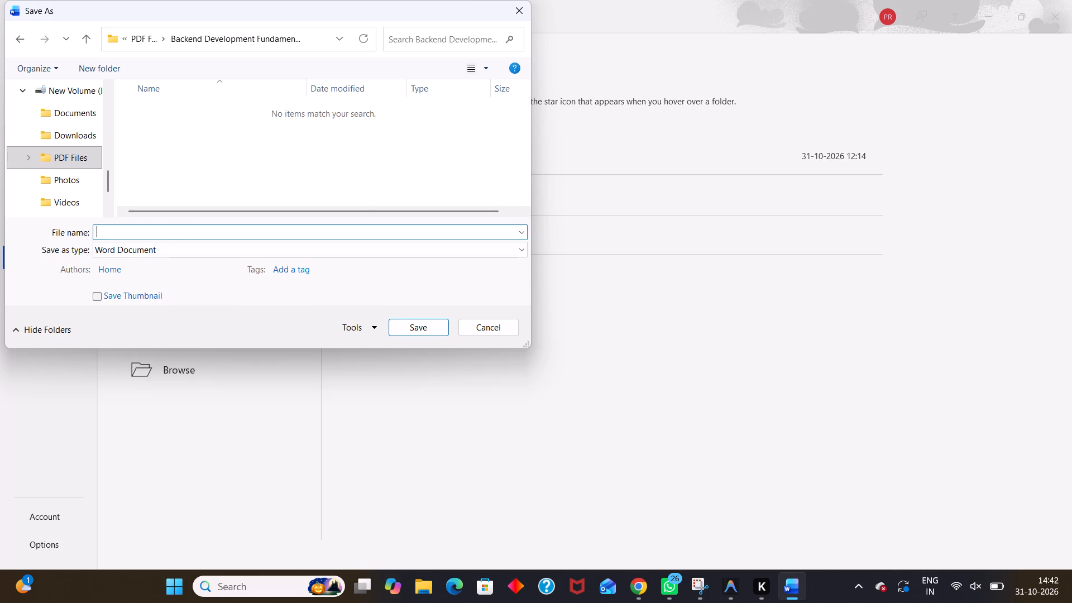
{"action": "type", "text": "LAB3"}
{"action": "key", "text": "BackSpace"}
{"action": "key", "text": "2"}
{"action": "left_click", "coordinate": [355, 249]}
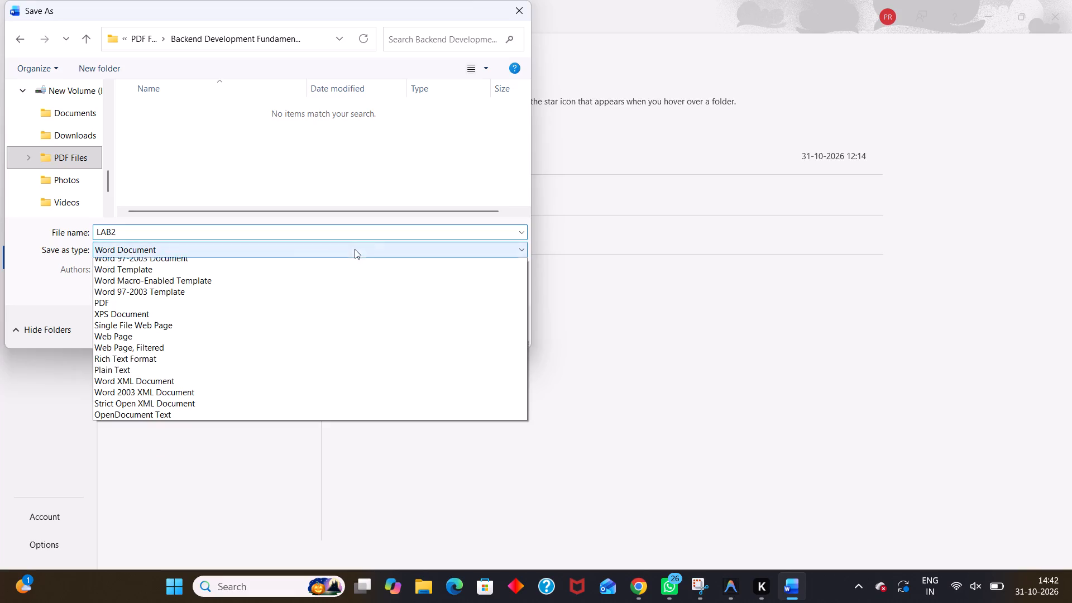
{"action": "left_click", "coordinate": [319, 329]}
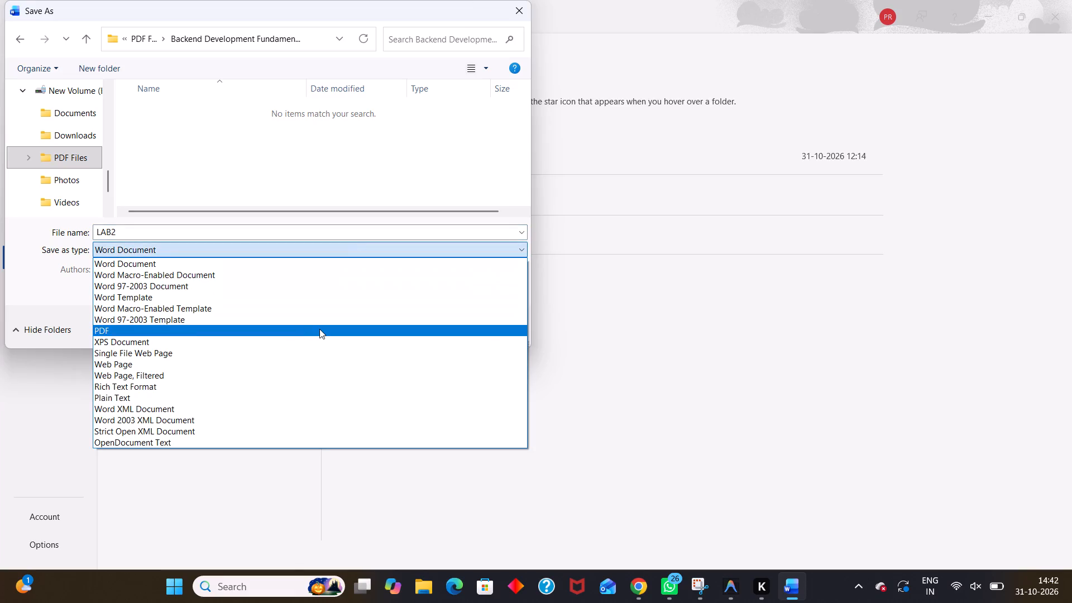
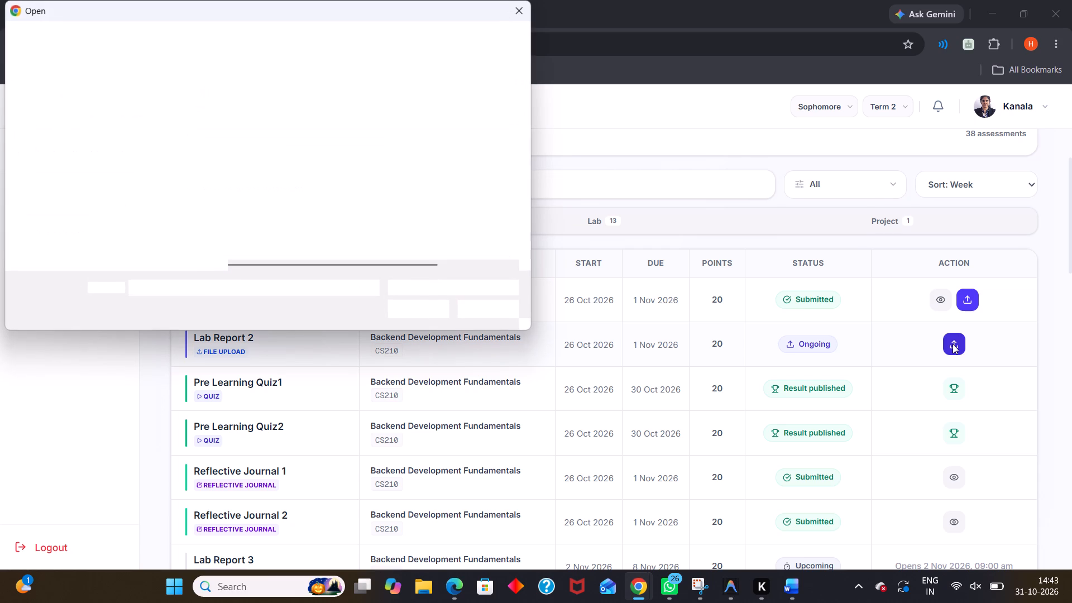
Upload the LAB2 PDF from the Backend Development Fundamentals folder as the Lab Report 2 submission.
{"action": "left_click", "coordinate": [255, 147]}
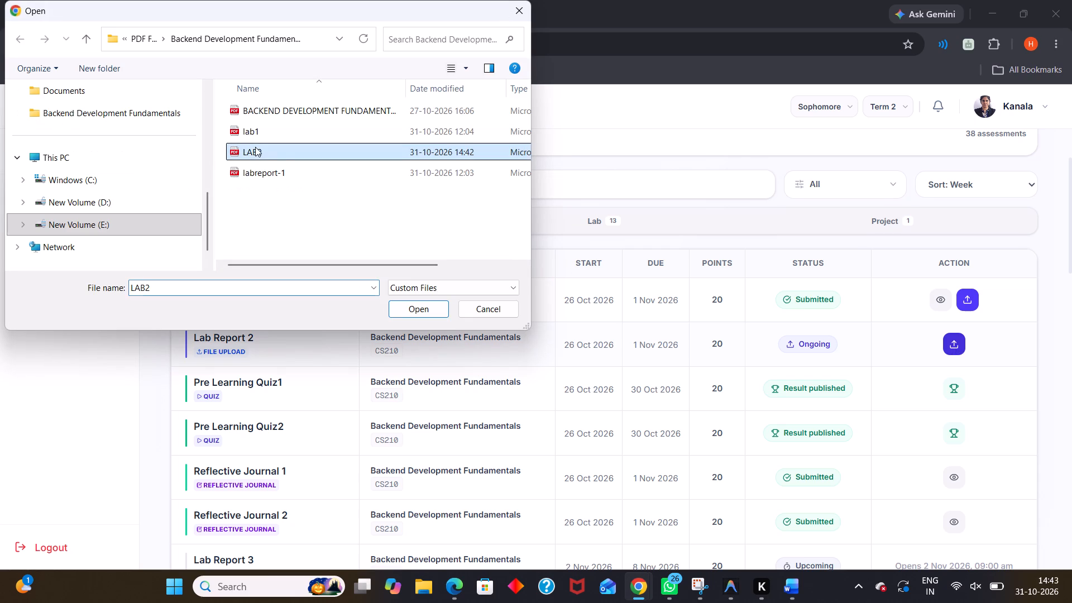
{"action": "left_click", "coordinate": [414, 309]}
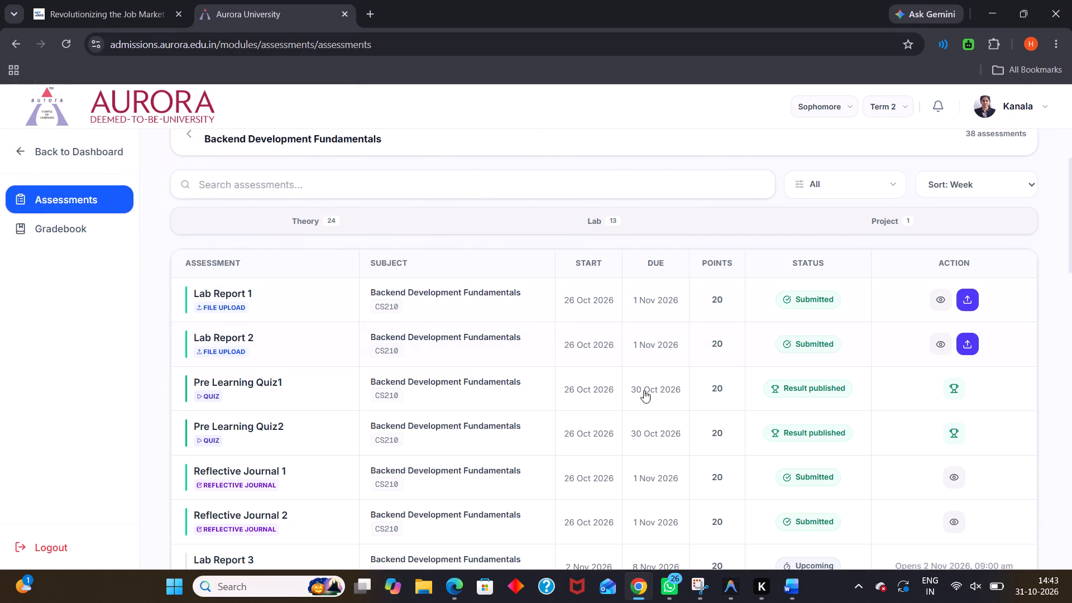
View the submitted files for Lab Report 2 and Lab Report 1, returning to the assessments list after each.
{"action": "left_click", "coordinate": [939, 347]}
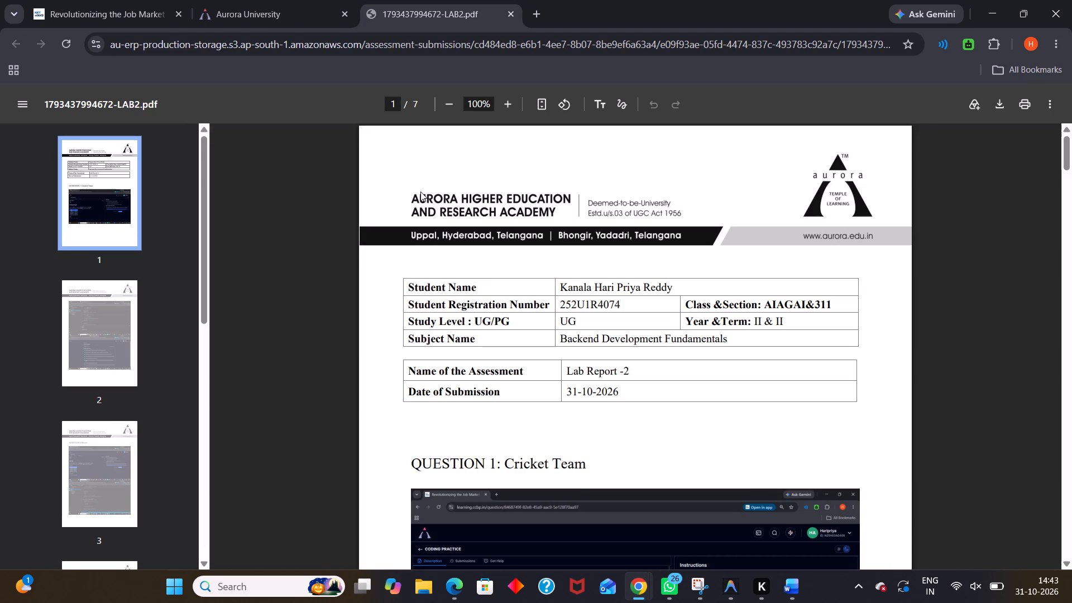
{"action": "left_click", "coordinate": [315, 0]}
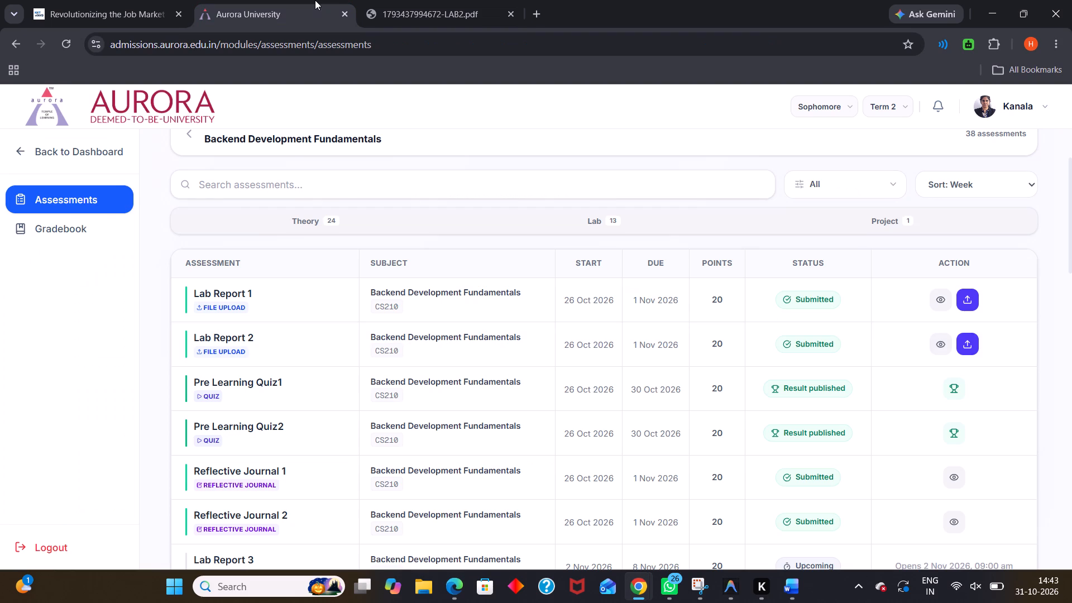
{"action": "left_click", "coordinate": [946, 305]}
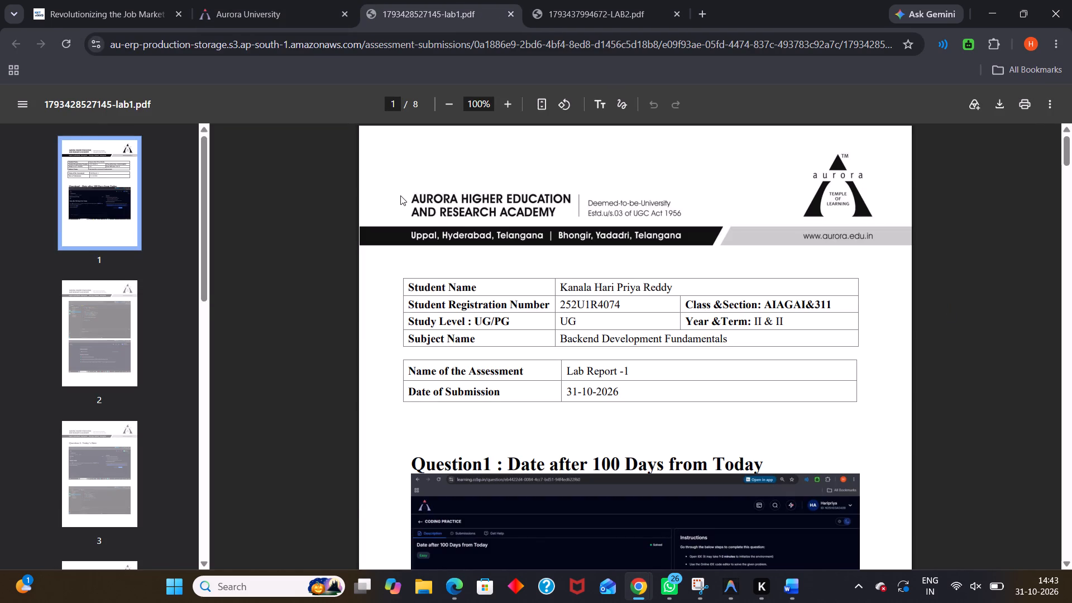
{"action": "left_click", "coordinate": [305, 0]}
Review the Backend Development Fundamentals and Linear Algebra Essentials assessment lists, and look over the remaining subject cards for due work.
{"action": "scroll", "coordinate": [541, 336], "scroll_direction": "down", "scroll_amount": 2}
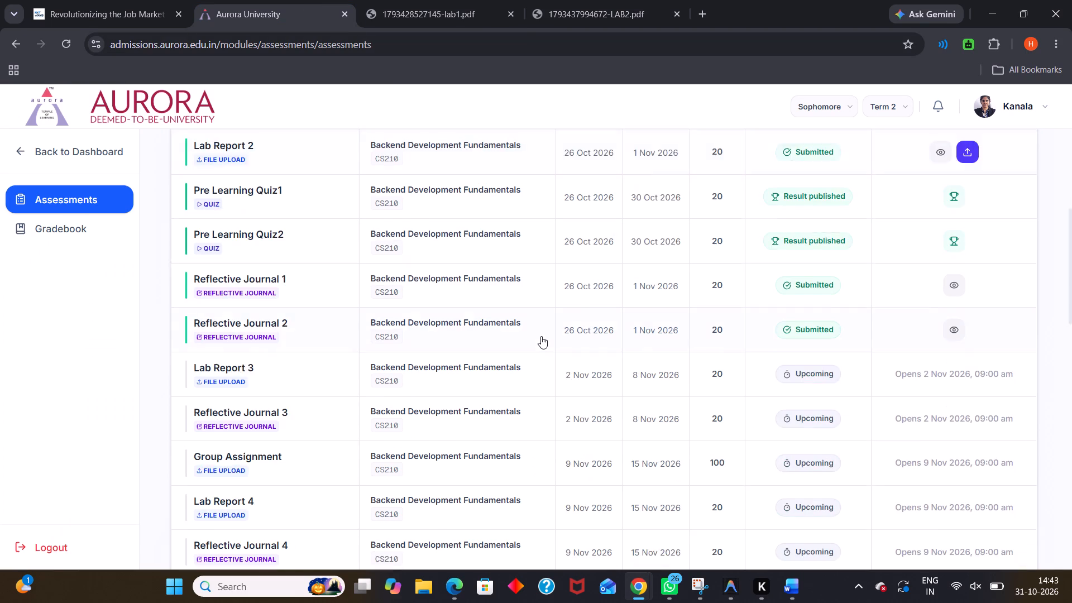
{"action": "scroll", "coordinate": [541, 336], "scroll_direction": "up", "scroll_amount": 7}
{"action": "left_click", "coordinate": [193, 243]}
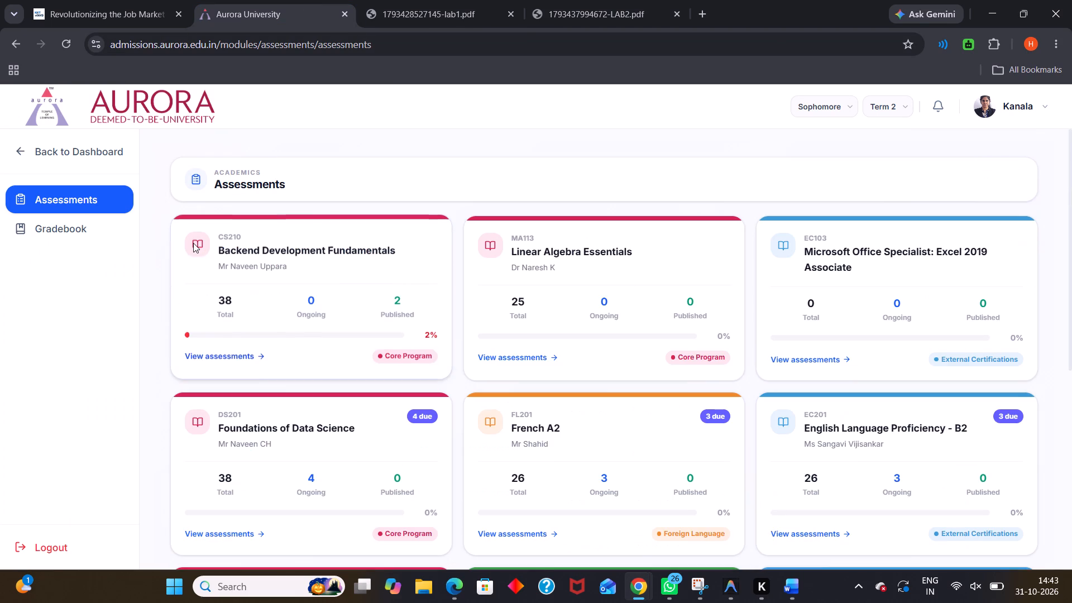
{"action": "left_click", "coordinate": [511, 352]}
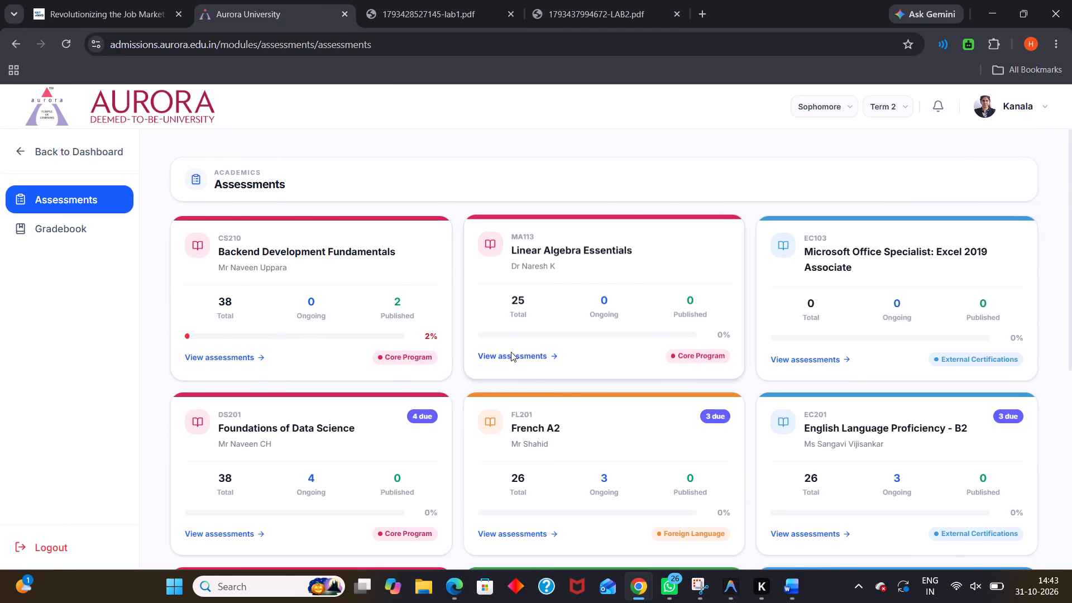
{"action": "scroll", "coordinate": [721, 358], "scroll_direction": "right", "scroll_amount": 1}
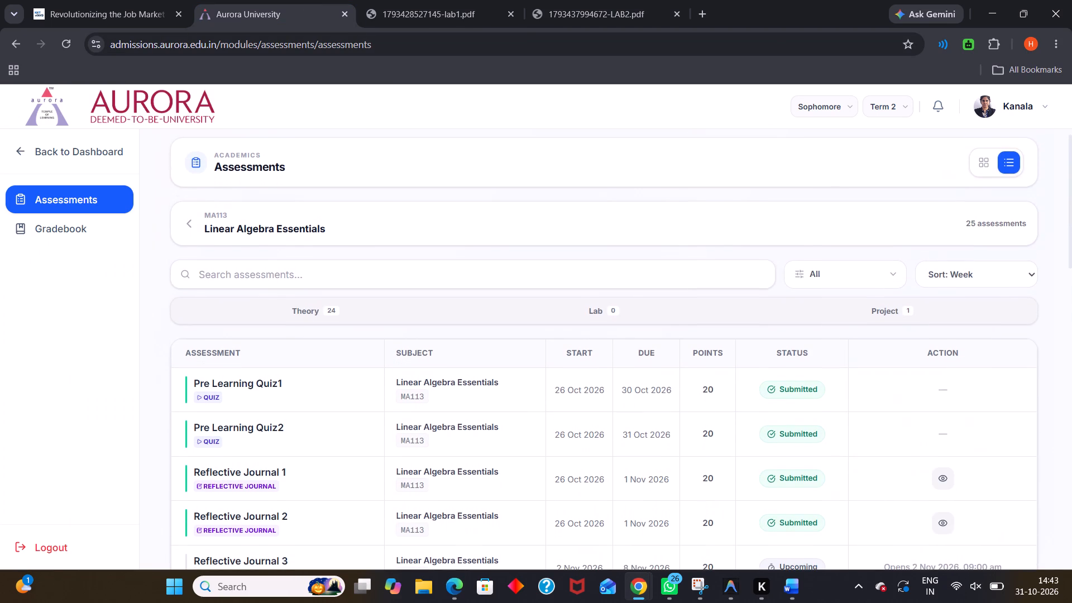
{"action": "left_click", "coordinate": [188, 224]}
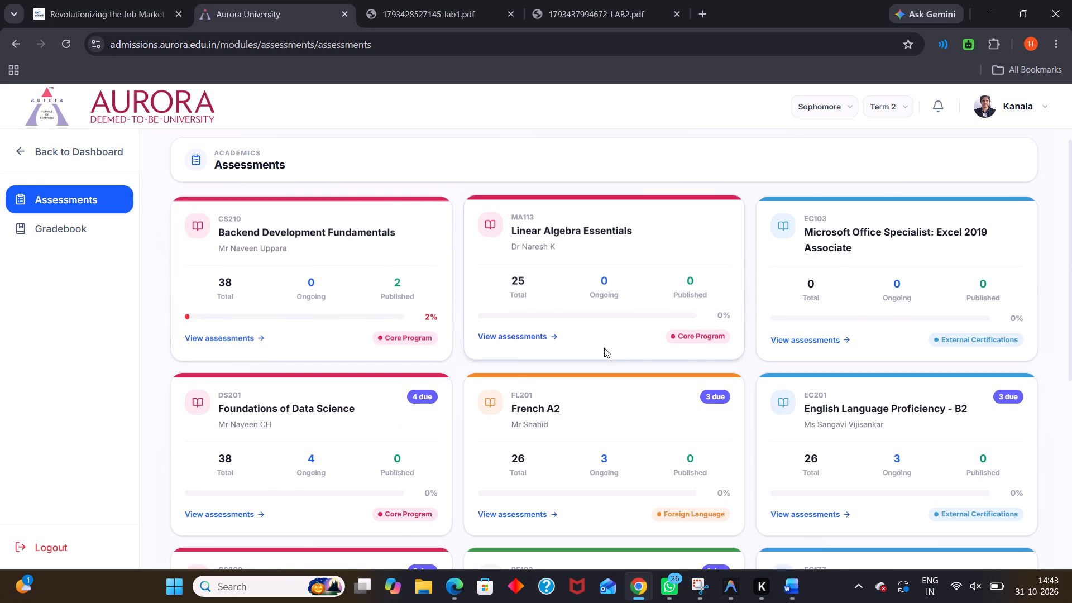
{"action": "scroll", "coordinate": [604, 348], "scroll_direction": "down", "scroll_amount": 2}
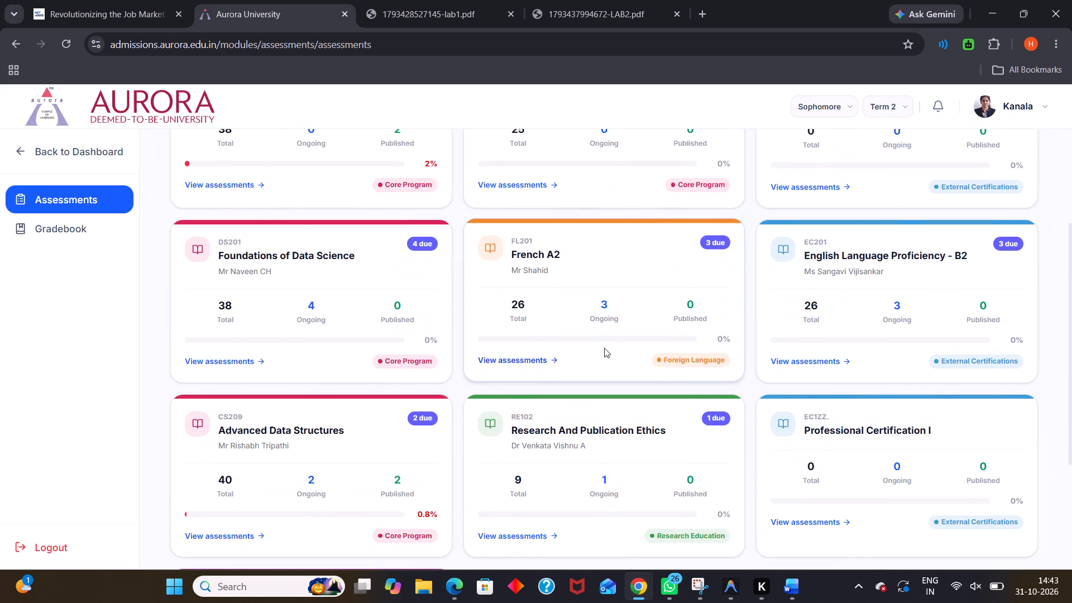
{"action": "scroll", "coordinate": [604, 348], "scroll_direction": "down", "scroll_amount": 1}
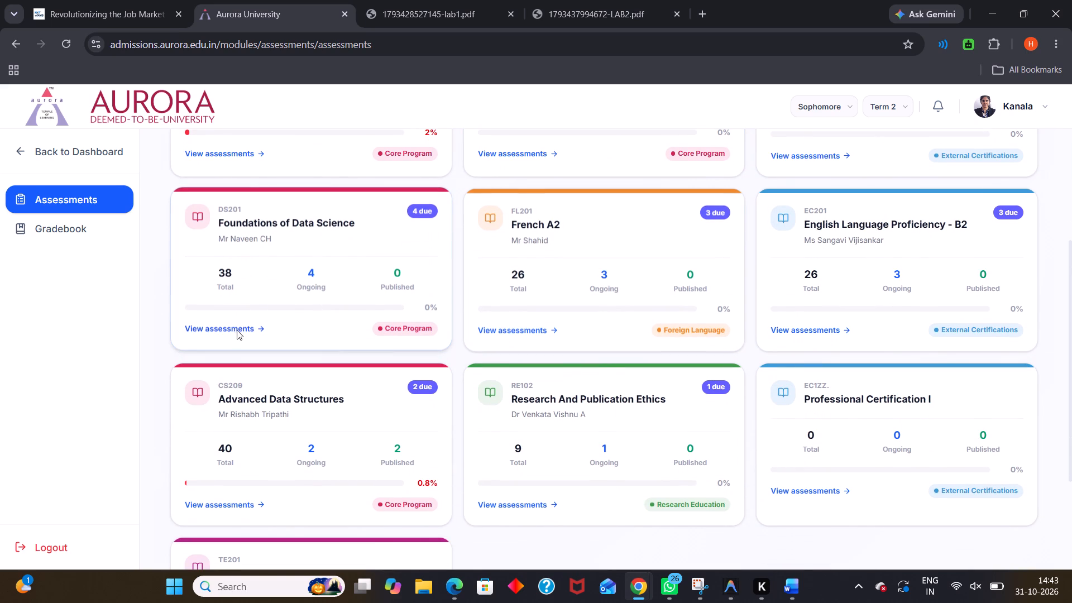
Open the Foundations of Data Science assessments and look through the list for ongoing lab reports and reflective journals.
{"action": "left_click", "coordinate": [237, 326]}
{"action": "scroll", "coordinate": [484, 277], "scroll_direction": "up", "scroll_amount": 1}
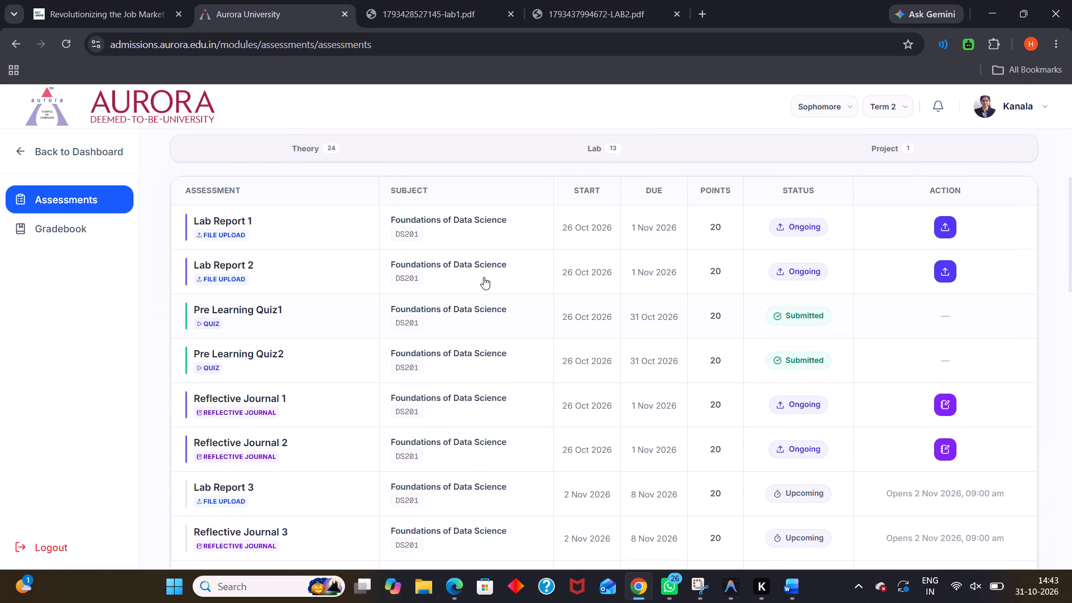
{"action": "scroll", "coordinate": [484, 277], "scroll_direction": "up", "scroll_amount": 1}
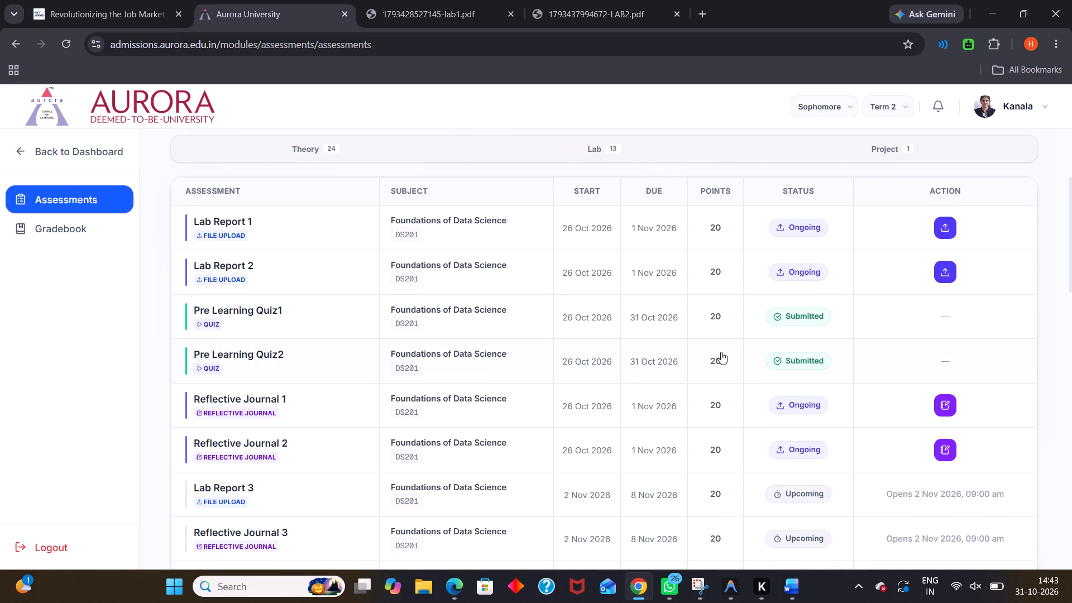
{"action": "scroll", "coordinate": [721, 352], "scroll_direction": "down", "scroll_amount": 1}
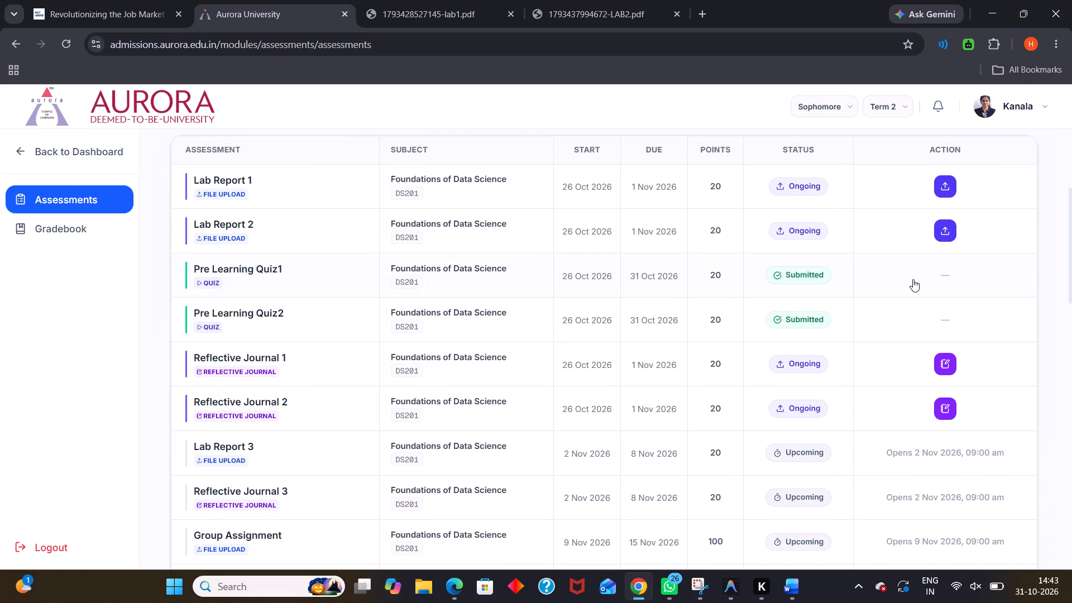
Close the LAB2 and lab1 PDF tabs, keeping the assessments page open.
{"action": "left_click", "coordinate": [678, 11]}
{"action": "left_click", "coordinate": [509, 11]}
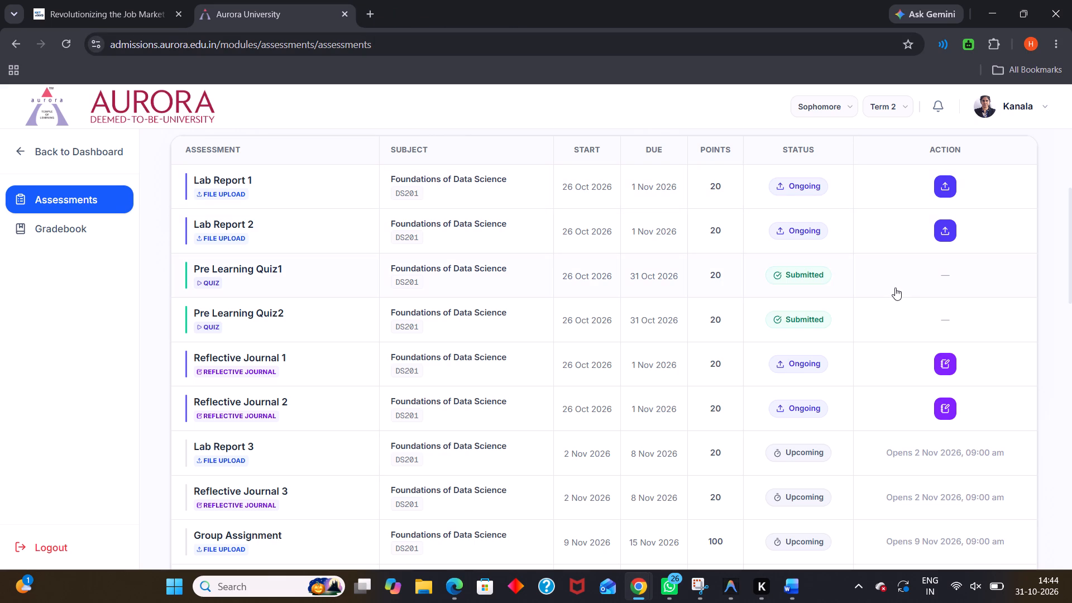